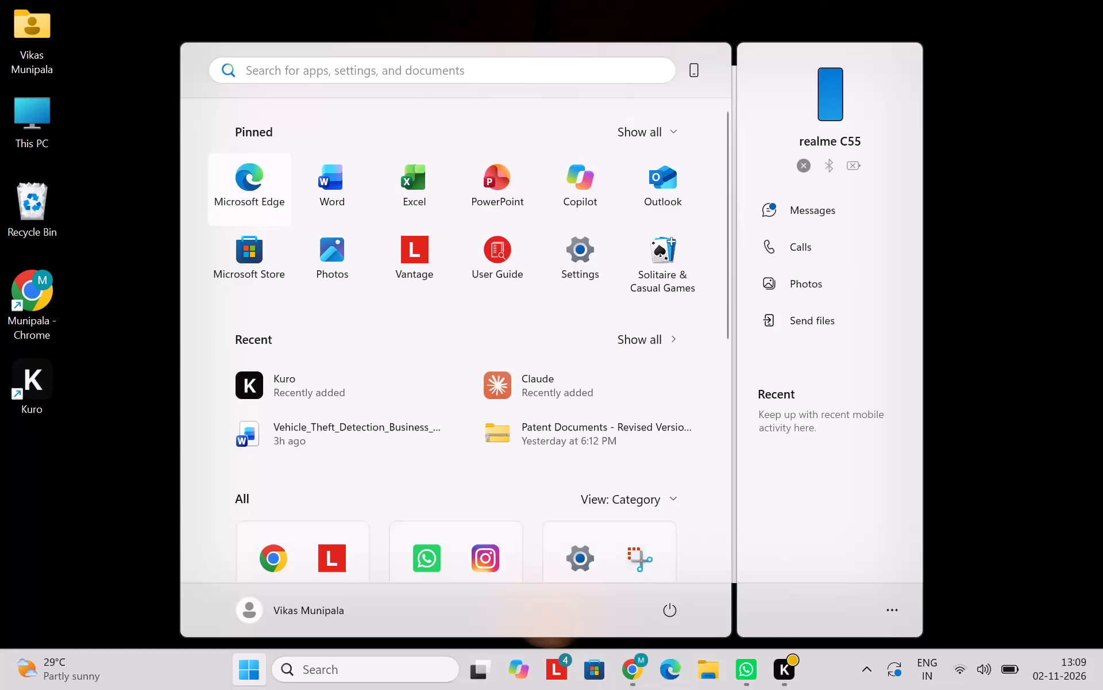
Launch Word from the pinned apps.
{"action": "double_click", "coordinate": [338, 182]}
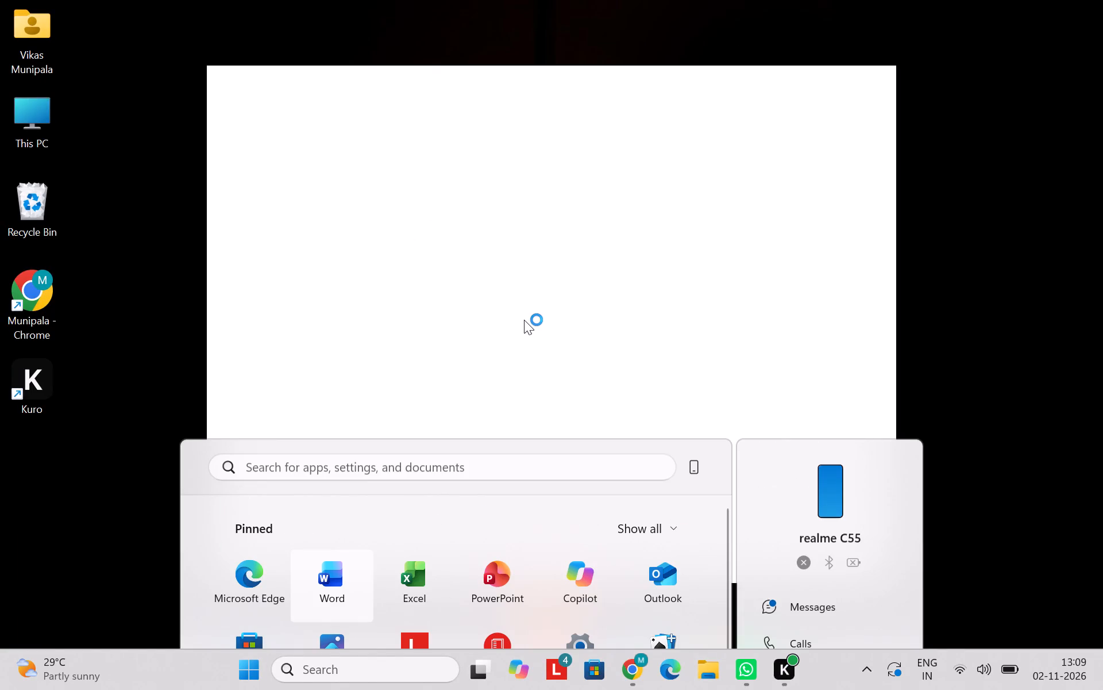
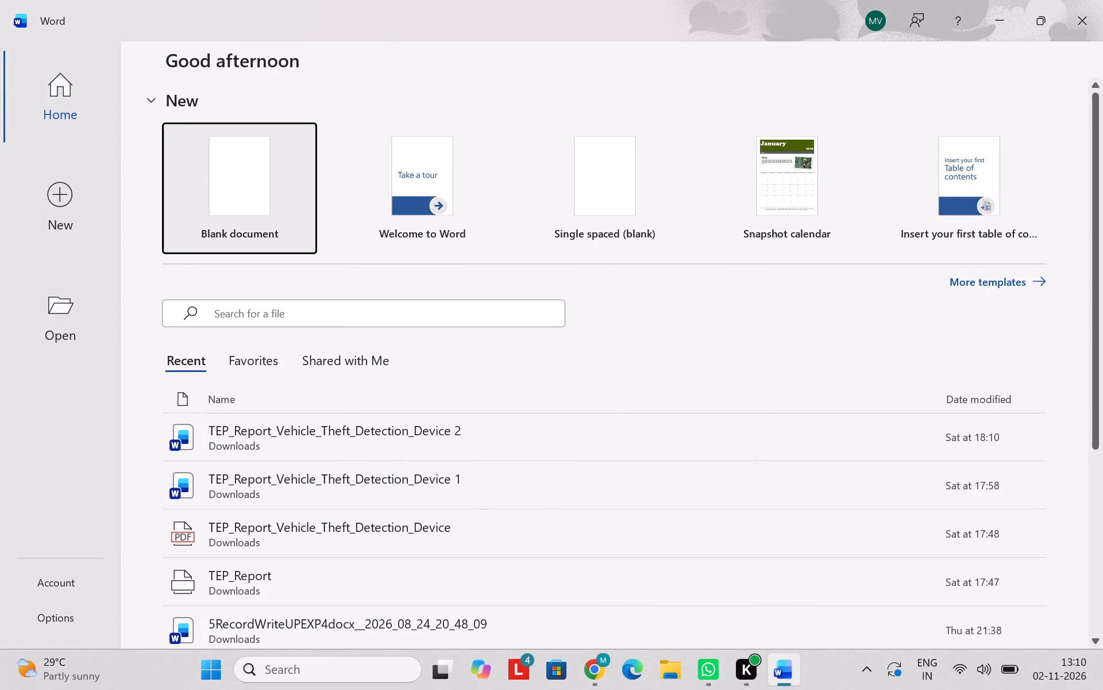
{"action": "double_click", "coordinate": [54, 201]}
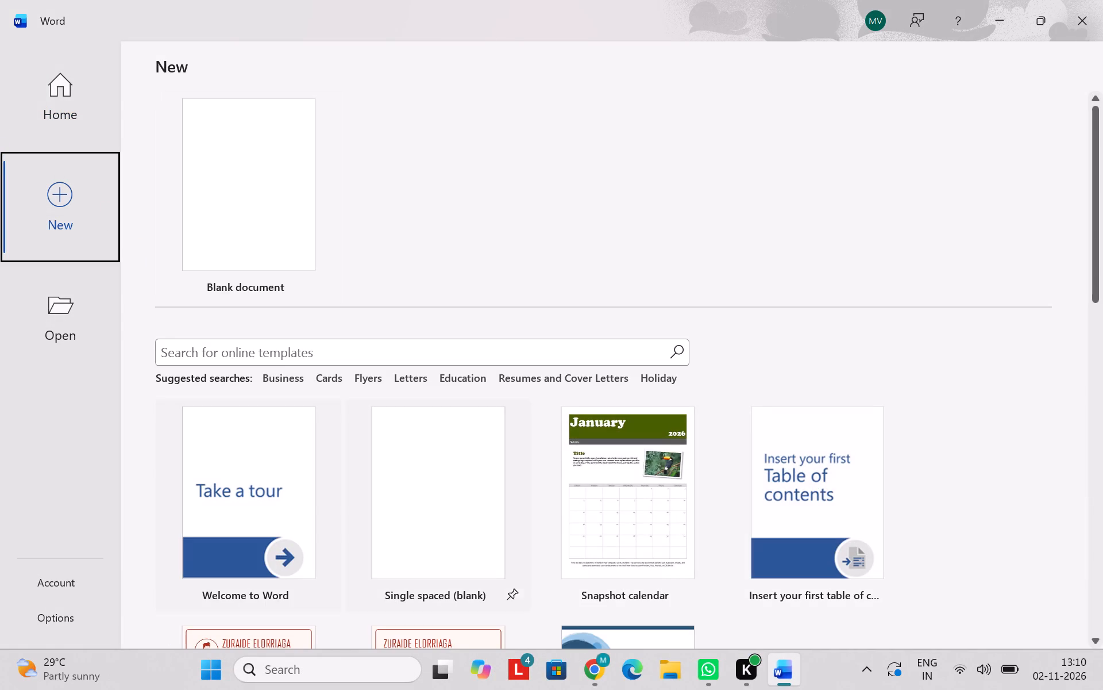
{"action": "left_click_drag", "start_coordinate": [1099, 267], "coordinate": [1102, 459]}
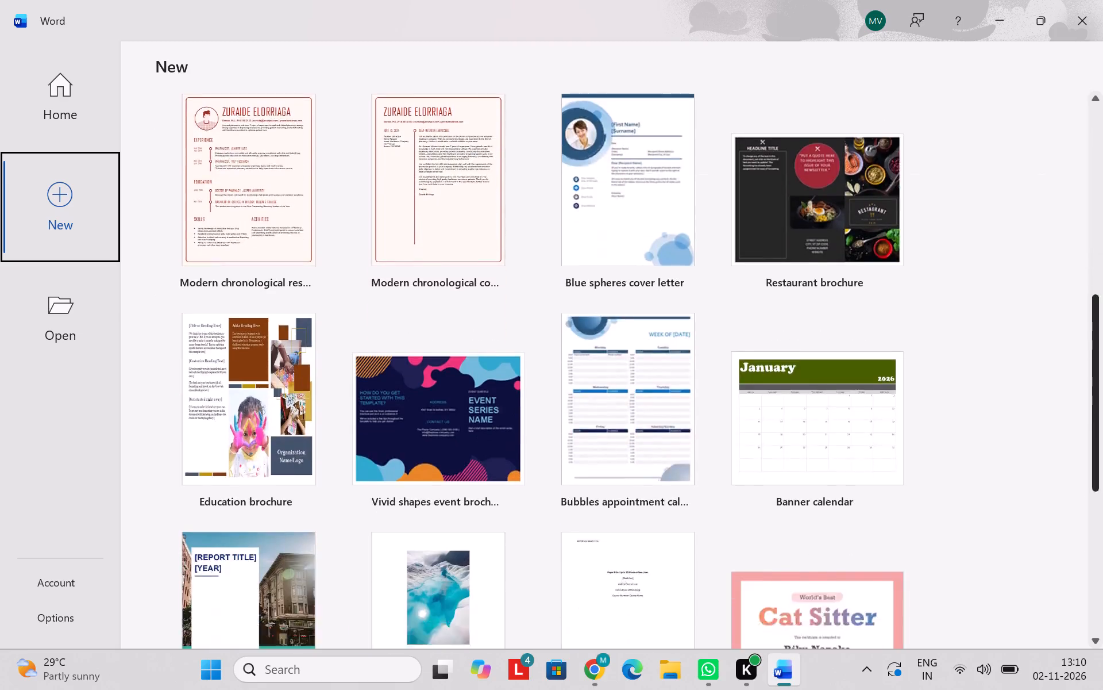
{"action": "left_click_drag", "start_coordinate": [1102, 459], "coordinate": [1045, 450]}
Open the Electricity_Billing_DBMS_Report document from the Downloads folder and enable editing.
{"action": "left_click", "coordinate": [80, 298]}
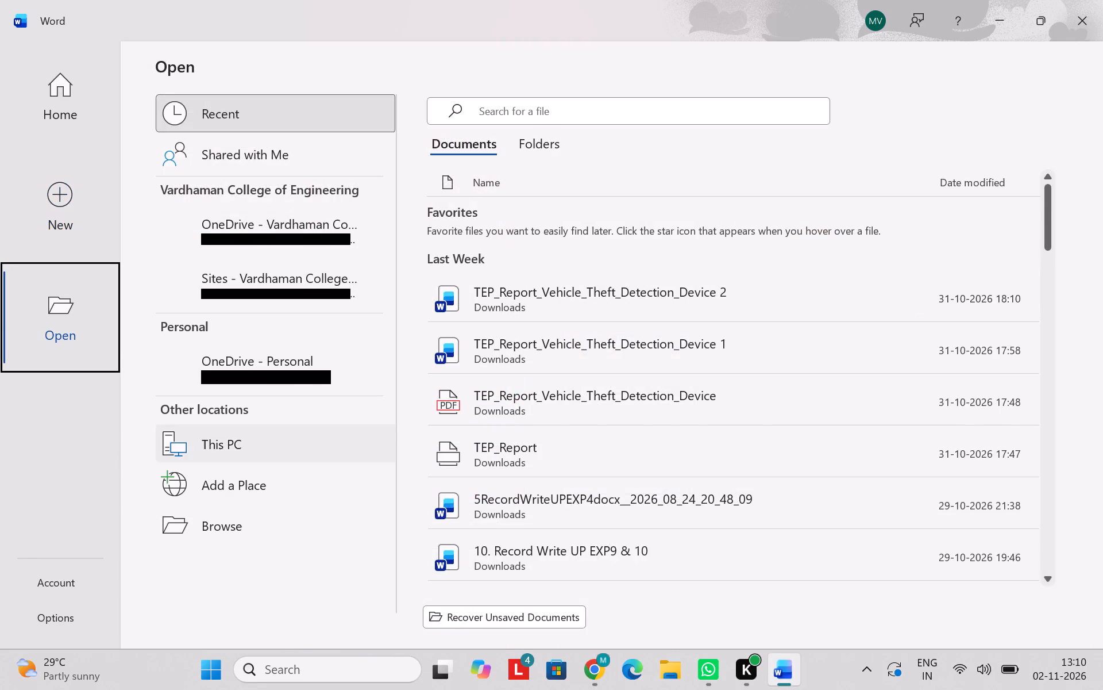
{"action": "left_click", "coordinate": [261, 423]}
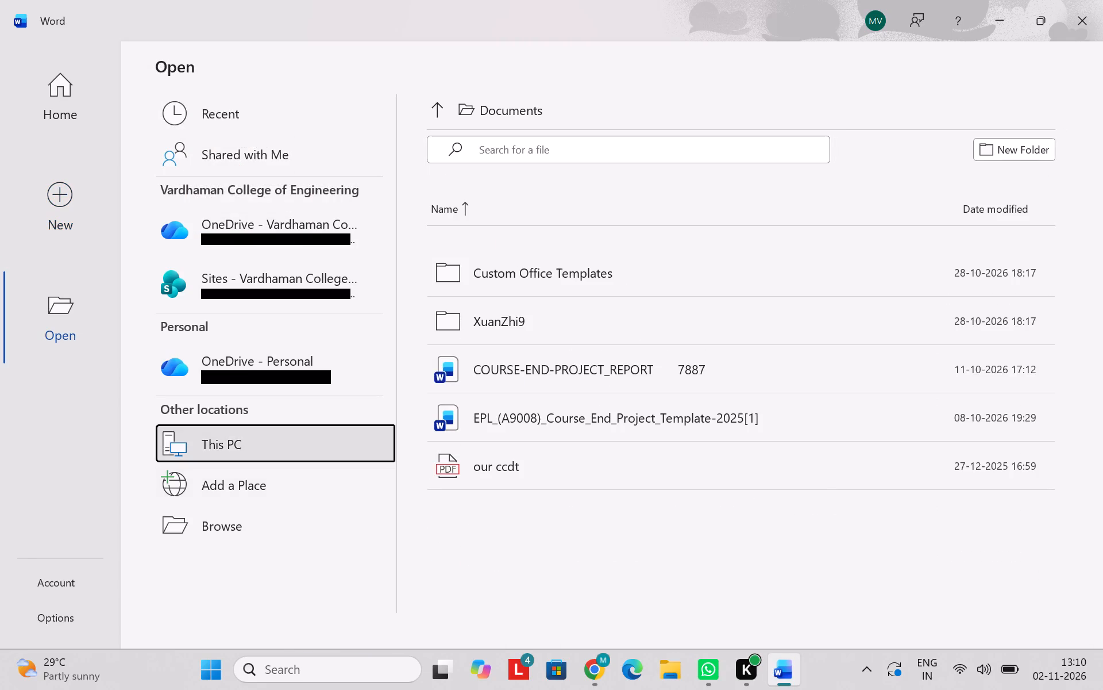
{"action": "left_click", "coordinate": [227, 522]}
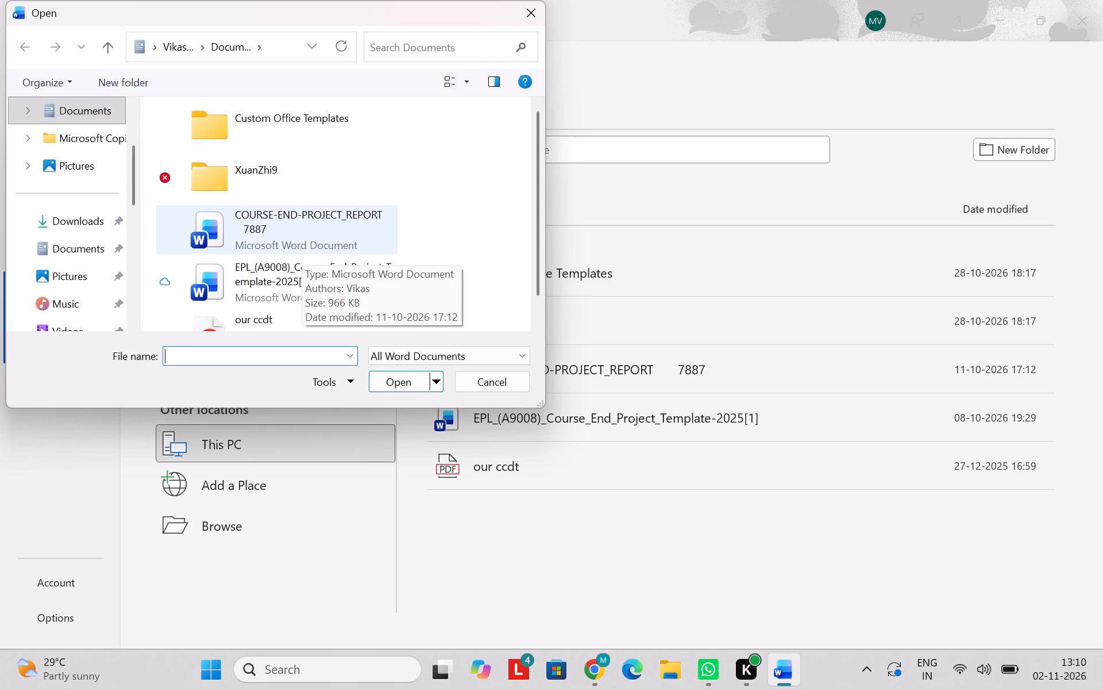
{"action": "left_click", "coordinate": [56, 224]}
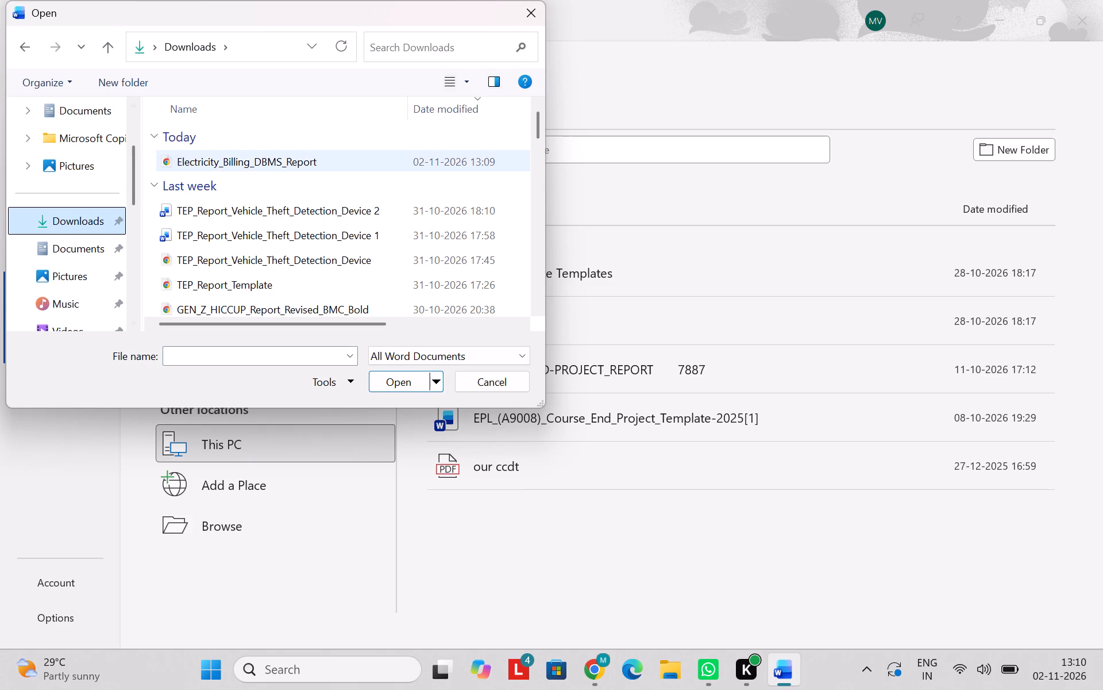
{"action": "double_click", "coordinate": [194, 166]}
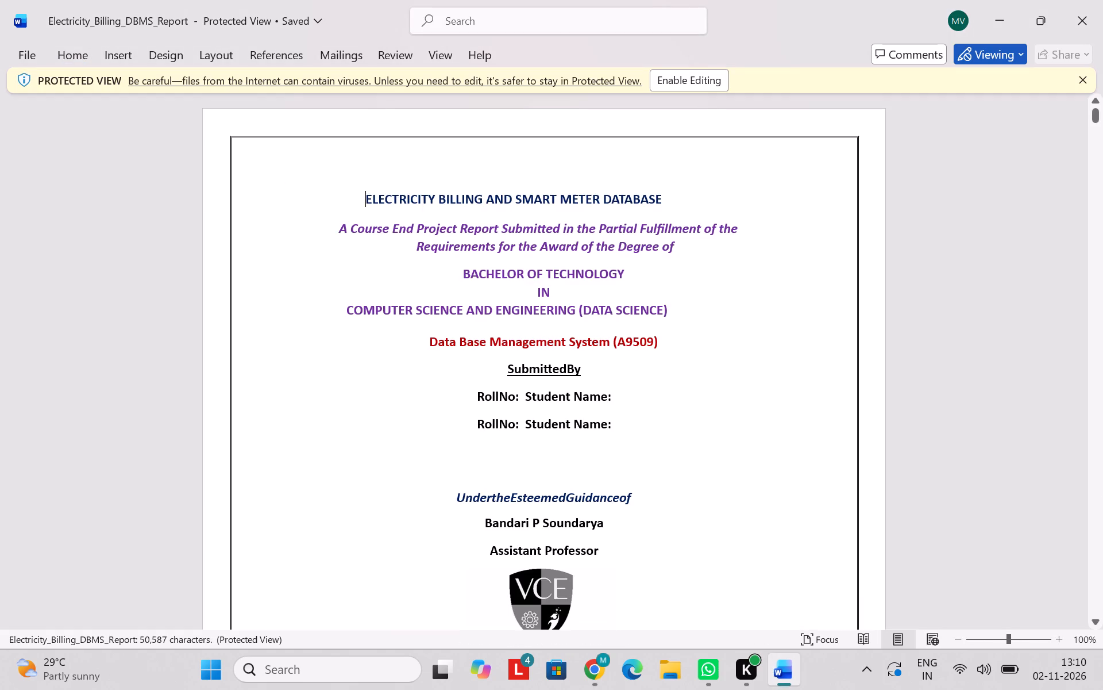
{"action": "left_click", "coordinate": [677, 75]}
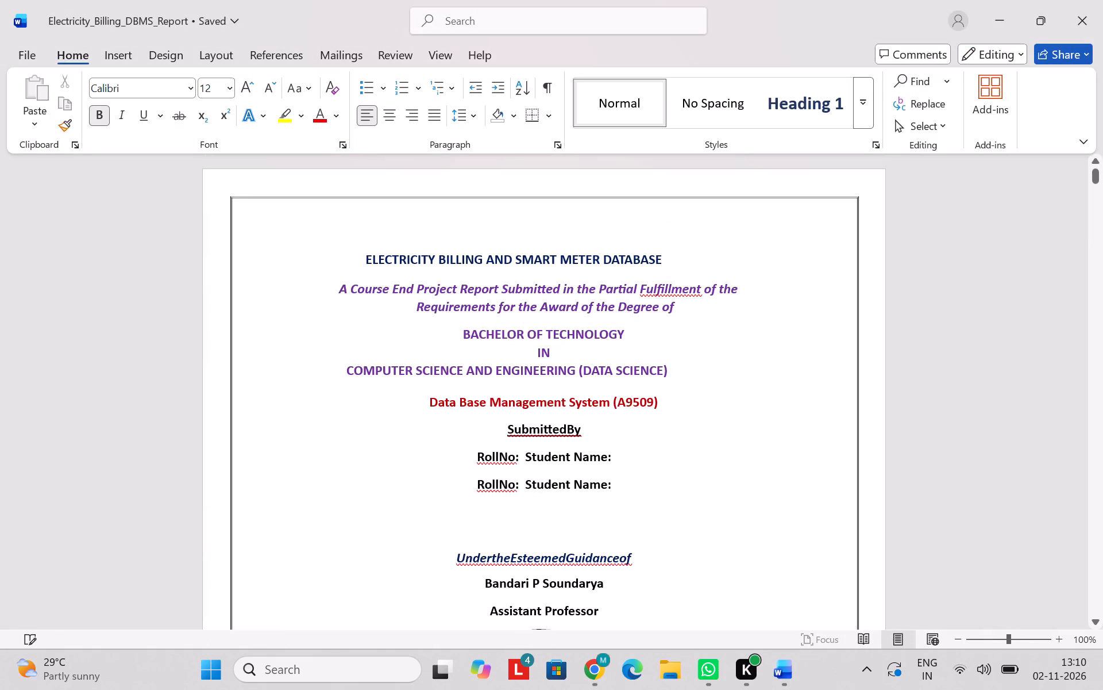
Look through the report's cover page, certificate, acknowledgement, table of contents and early chapters, including the ER diagram, and return to the cover page.
{"action": "left_click_drag", "start_coordinate": [1093, 179], "coordinate": [1099, 189]}
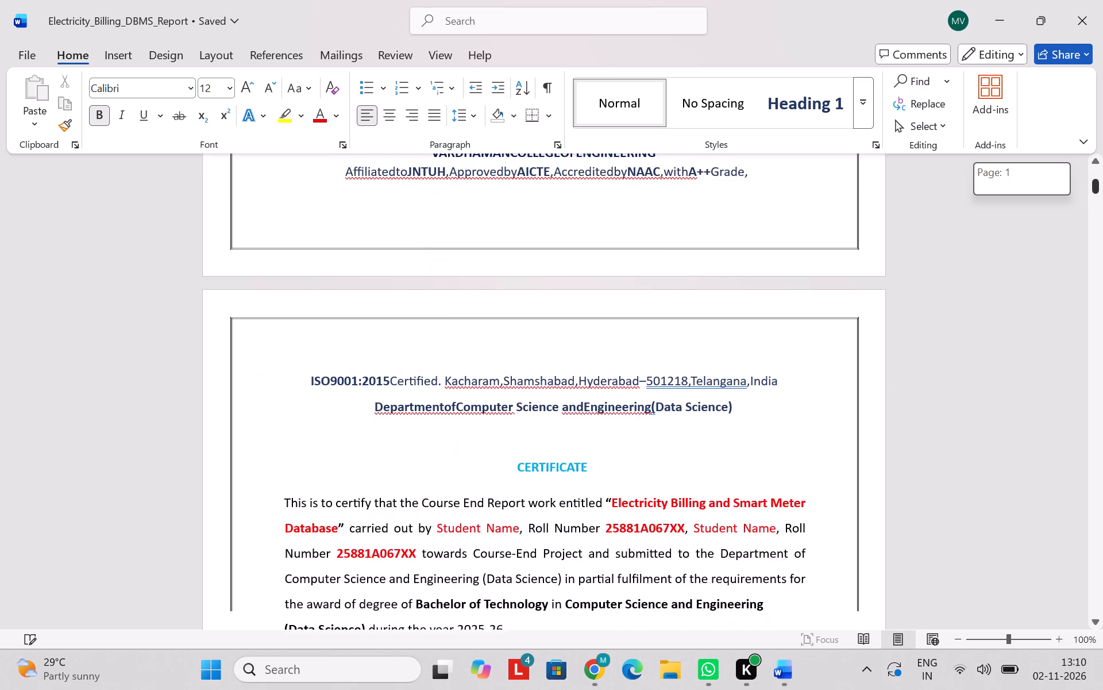
{"action": "left_click_drag", "start_coordinate": [1099, 189], "coordinate": [1101, 182]}
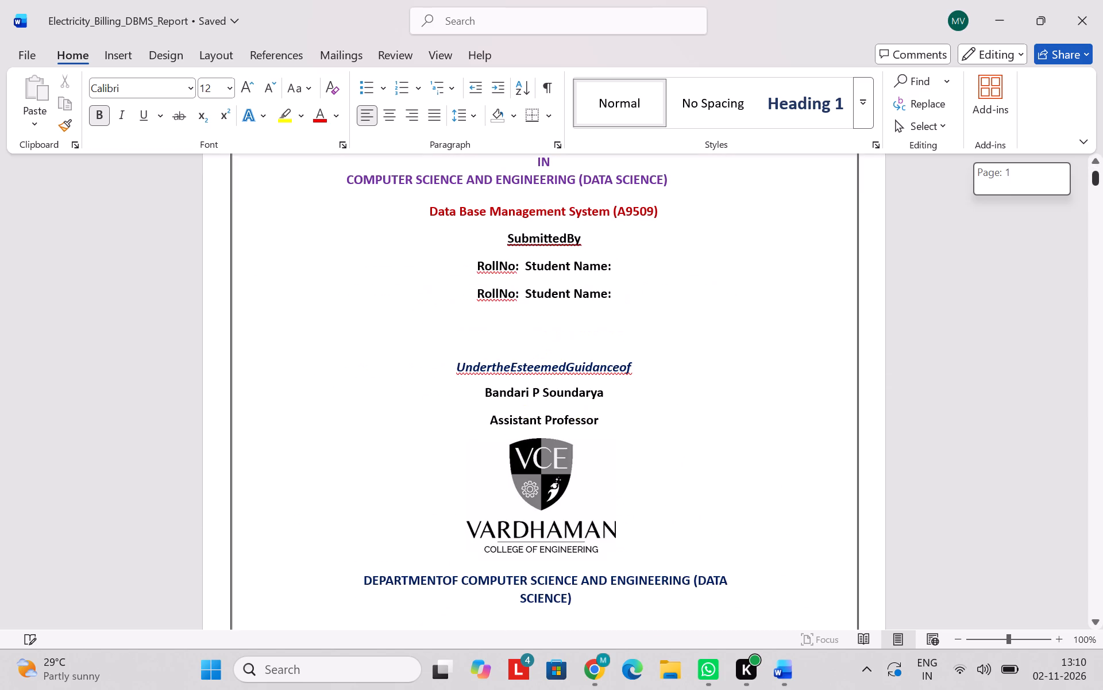
{"action": "left_click_drag", "start_coordinate": [1101, 182], "coordinate": [1102, 193]}
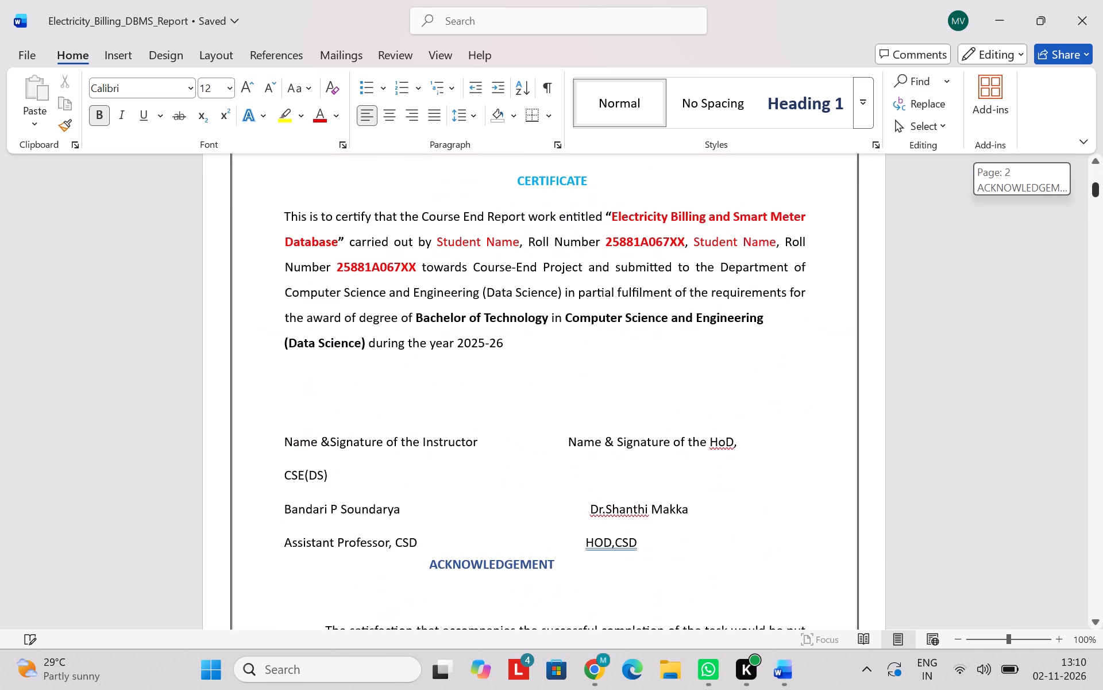
{"action": "left_click_drag", "start_coordinate": [1102, 193], "coordinate": [1102, 225]}
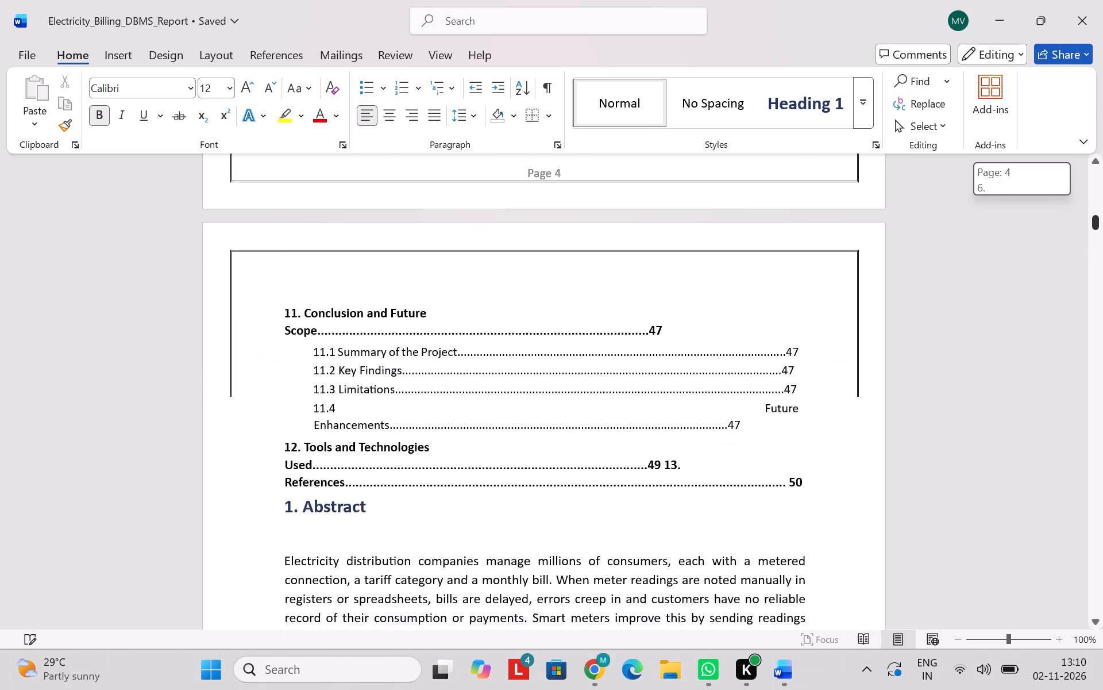
{"action": "left_click_drag", "start_coordinate": [1102, 225], "coordinate": [1102, 328]}
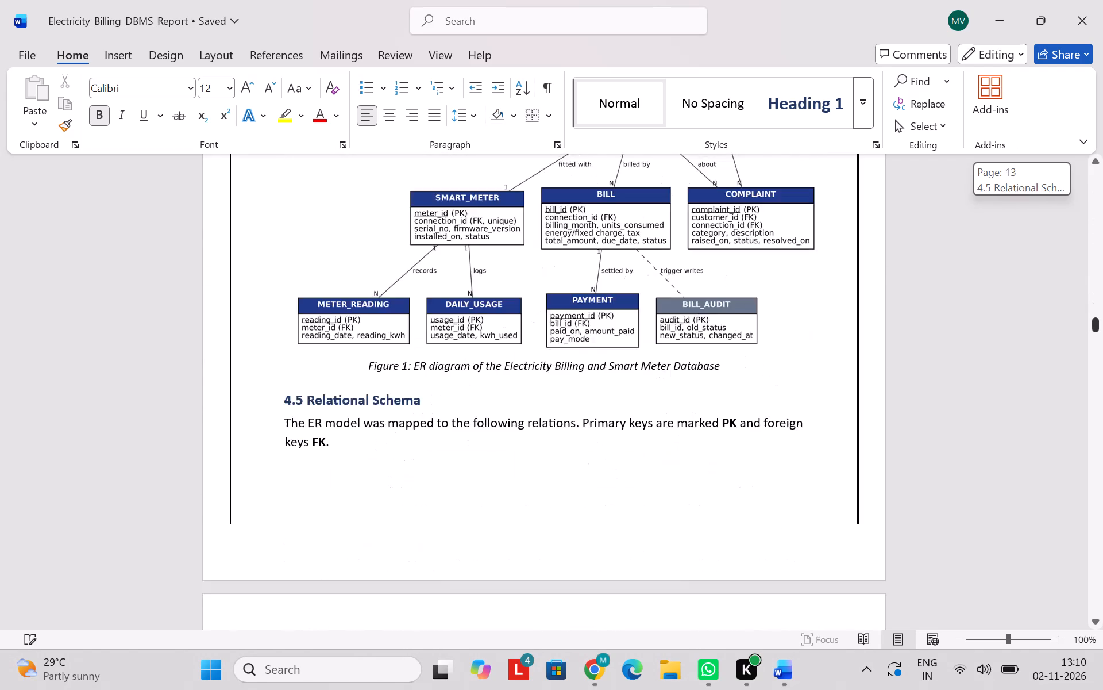
{"action": "left_click_drag", "start_coordinate": [1102, 328], "coordinate": [1078, 259]}
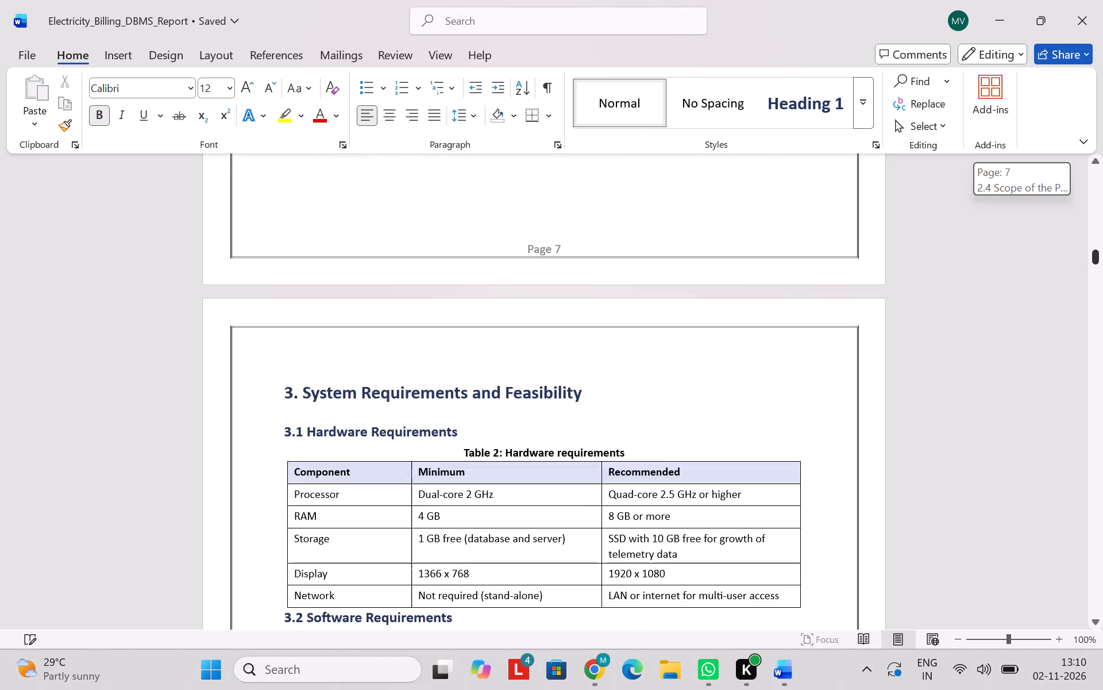
{"action": "left_click_drag", "start_coordinate": [1078, 259], "coordinate": [1071, 240]}
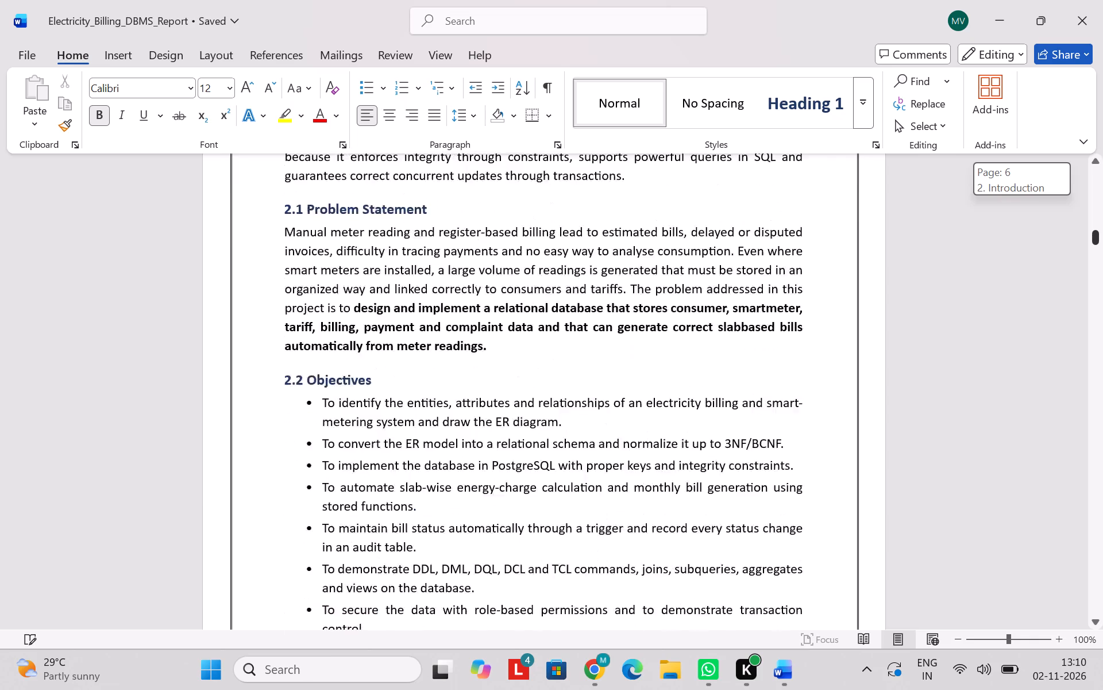
{"action": "left_click_drag", "start_coordinate": [1071, 240], "coordinate": [1066, 219]}
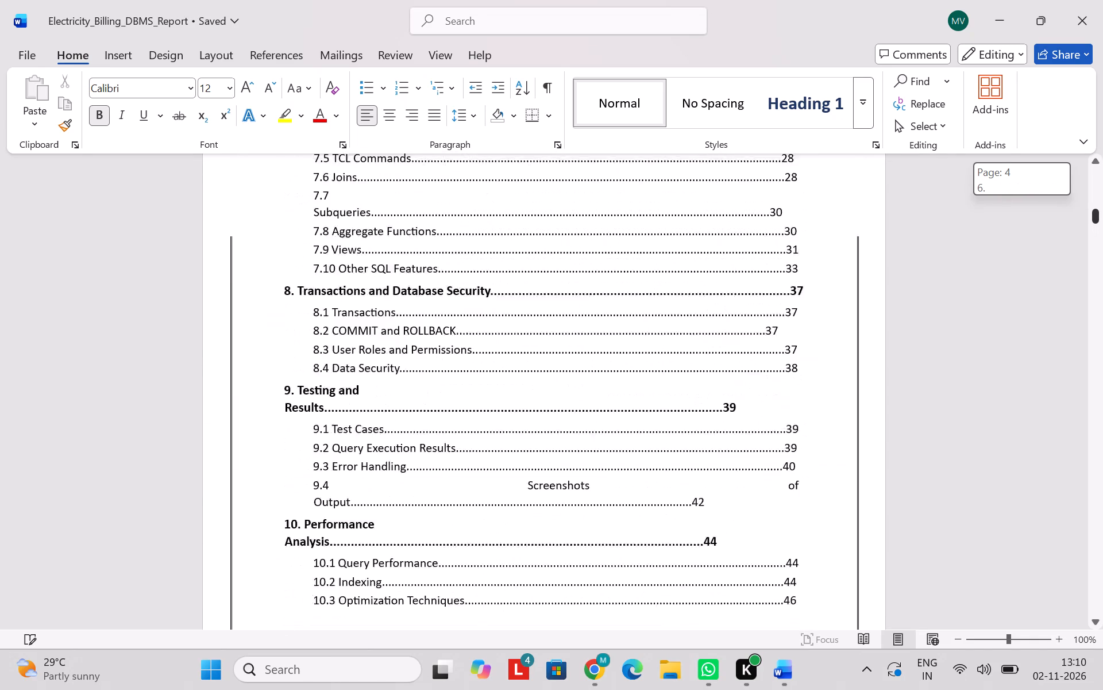
{"action": "left_click_drag", "start_coordinate": [1066, 219], "coordinate": [1063, 202]}
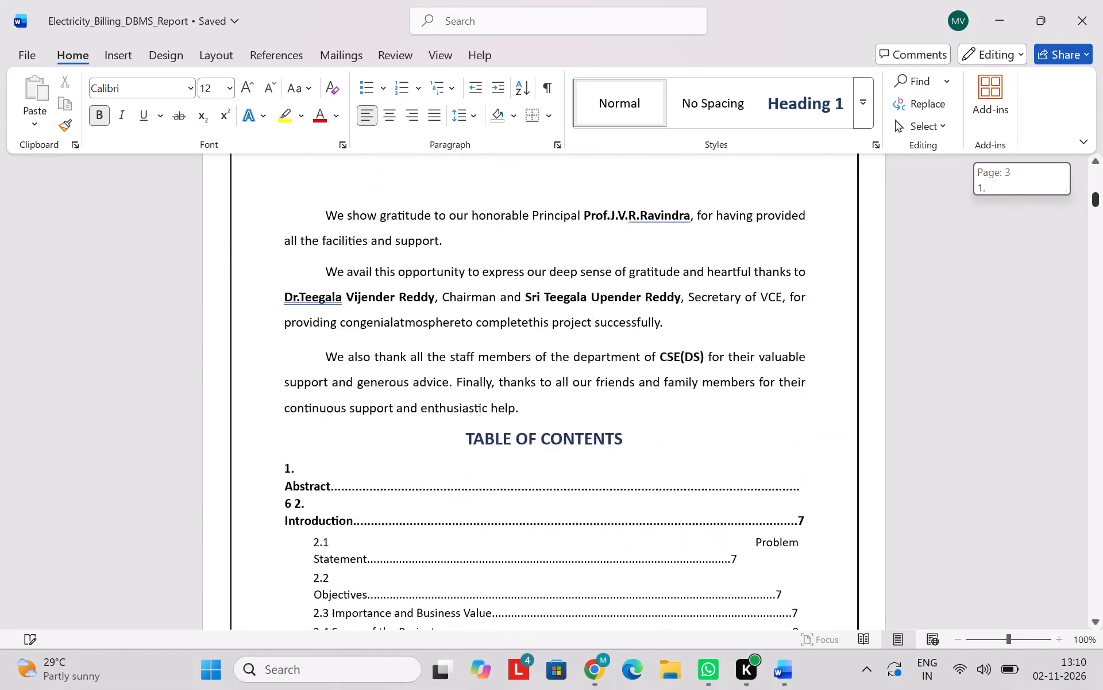
{"action": "left_click_drag", "start_coordinate": [1063, 202], "coordinate": [1064, 195]}
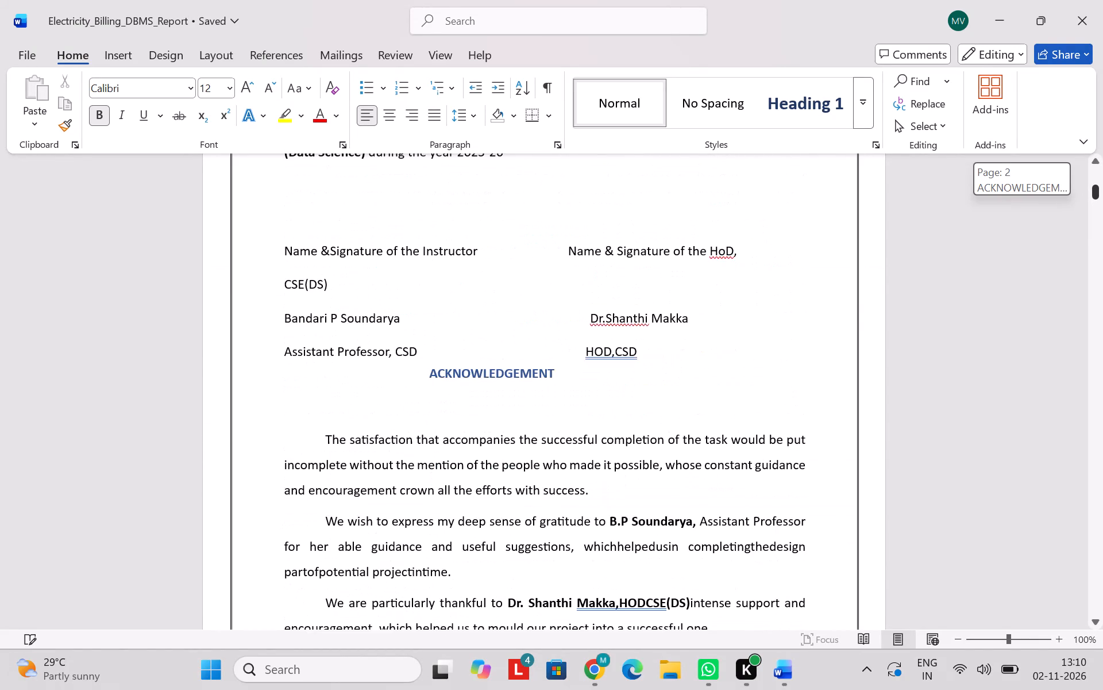
{"action": "left_click_drag", "start_coordinate": [1064, 195], "coordinate": [1065, 185]}
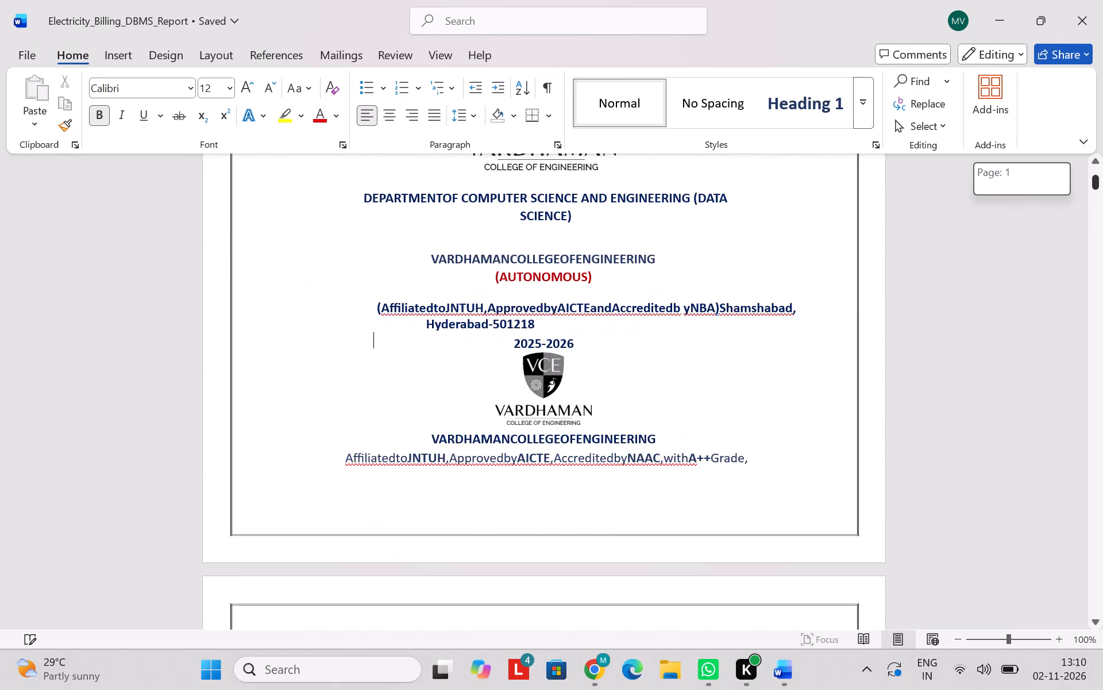
{"action": "left_click_drag", "start_coordinate": [1065, 185], "coordinate": [1063, 179]}
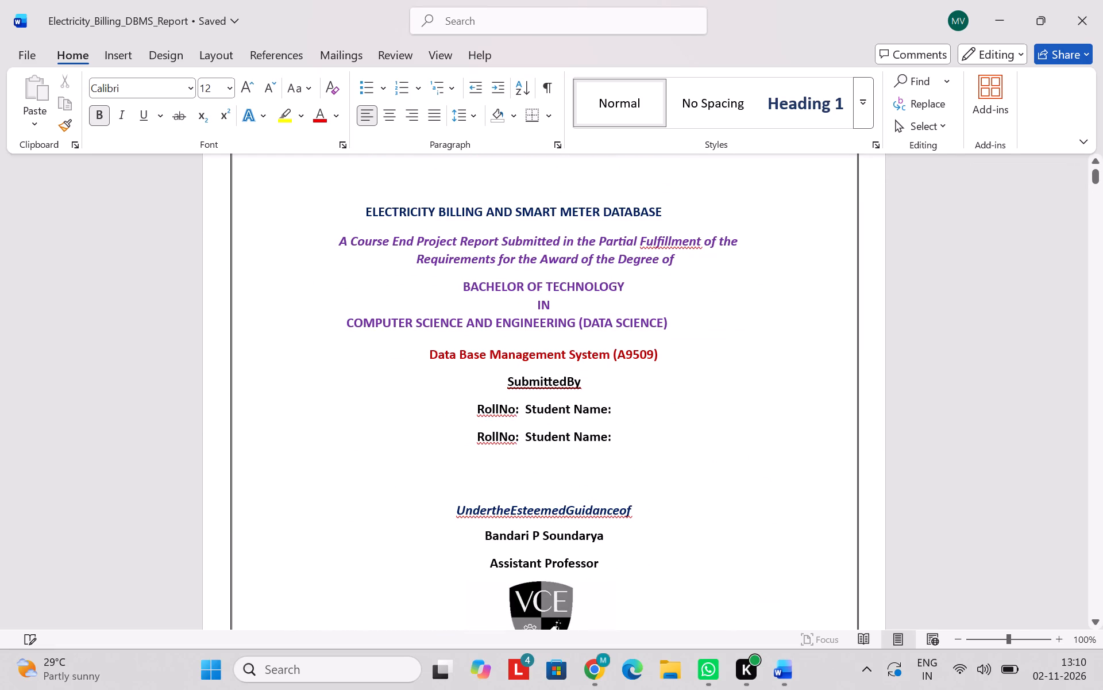
Widen the gap between RollNo and Student Name on the first student line of the cover page with spaces.
{"action": "left_click", "coordinate": [630, 405]}
{"action": "left_click", "coordinate": [523, 410]}
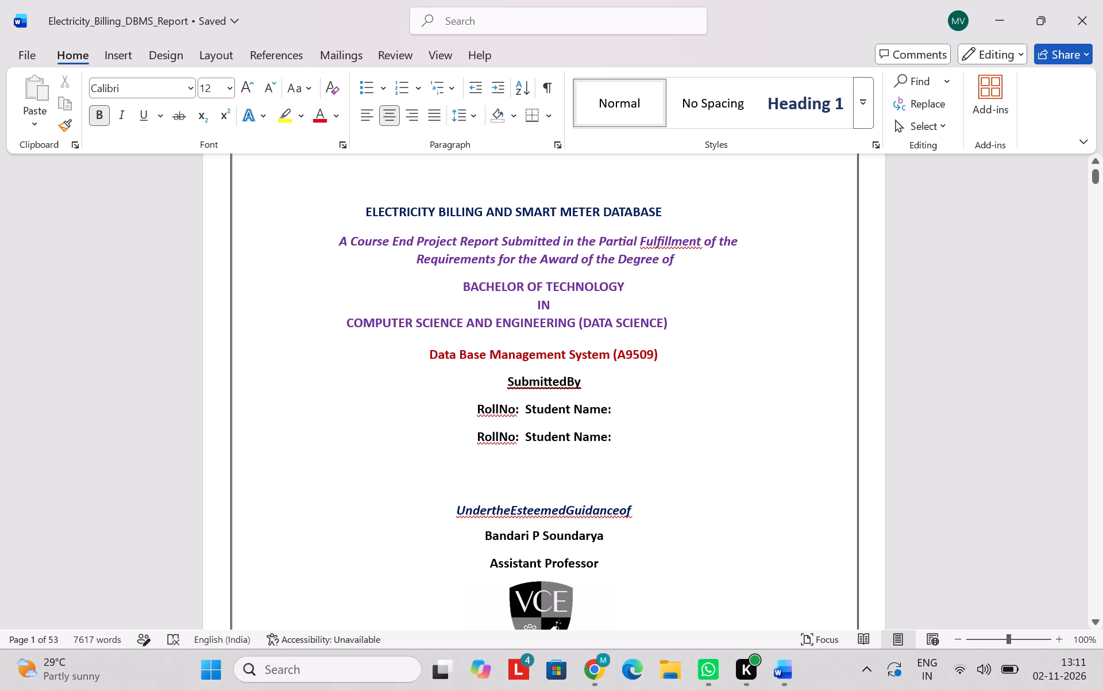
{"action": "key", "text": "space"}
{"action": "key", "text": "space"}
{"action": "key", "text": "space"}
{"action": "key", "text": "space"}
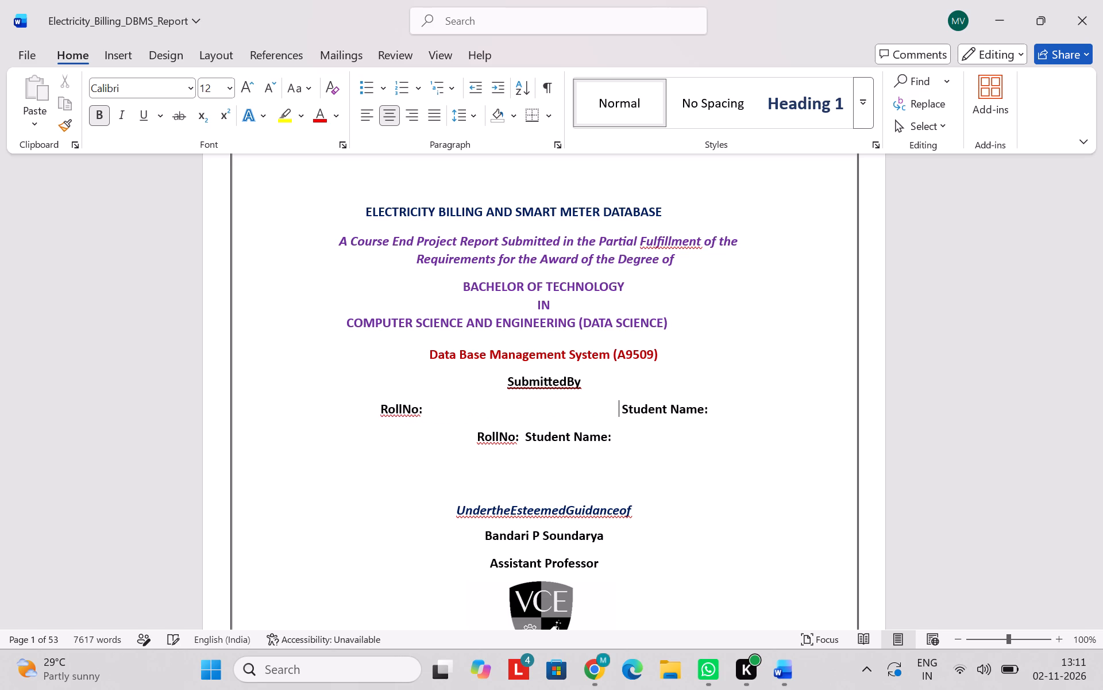
Space out RollNo and Student Name on the second student line so they align with the first line.
{"action": "double_click", "coordinate": [522, 442]}
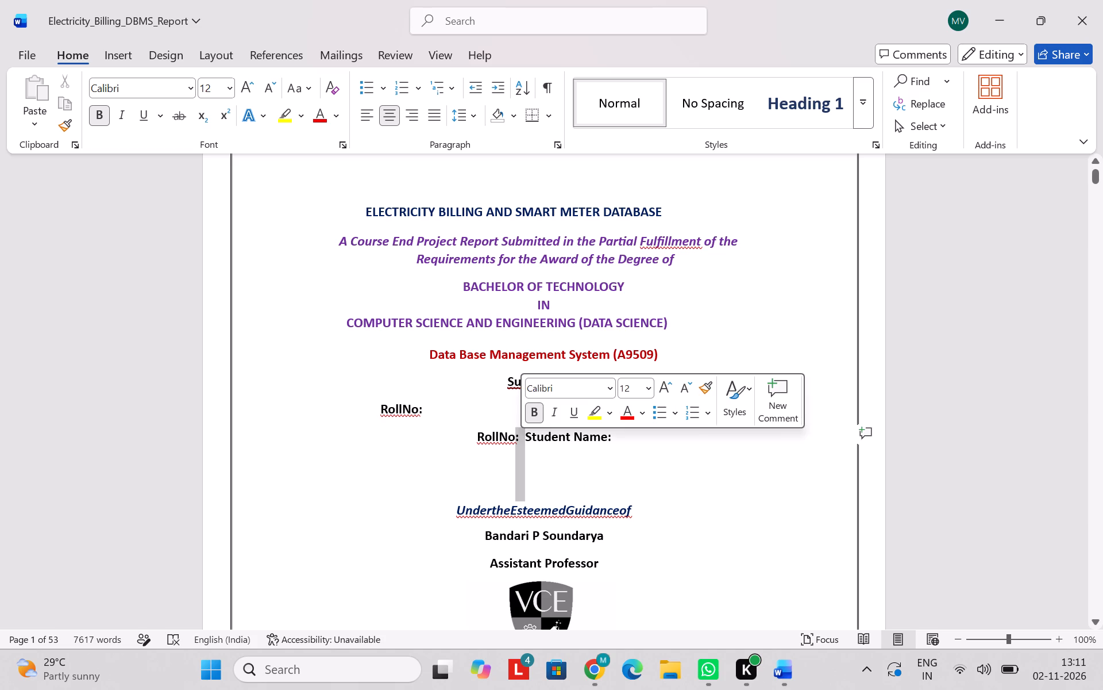
{"action": "left_click", "coordinate": [522, 434]}
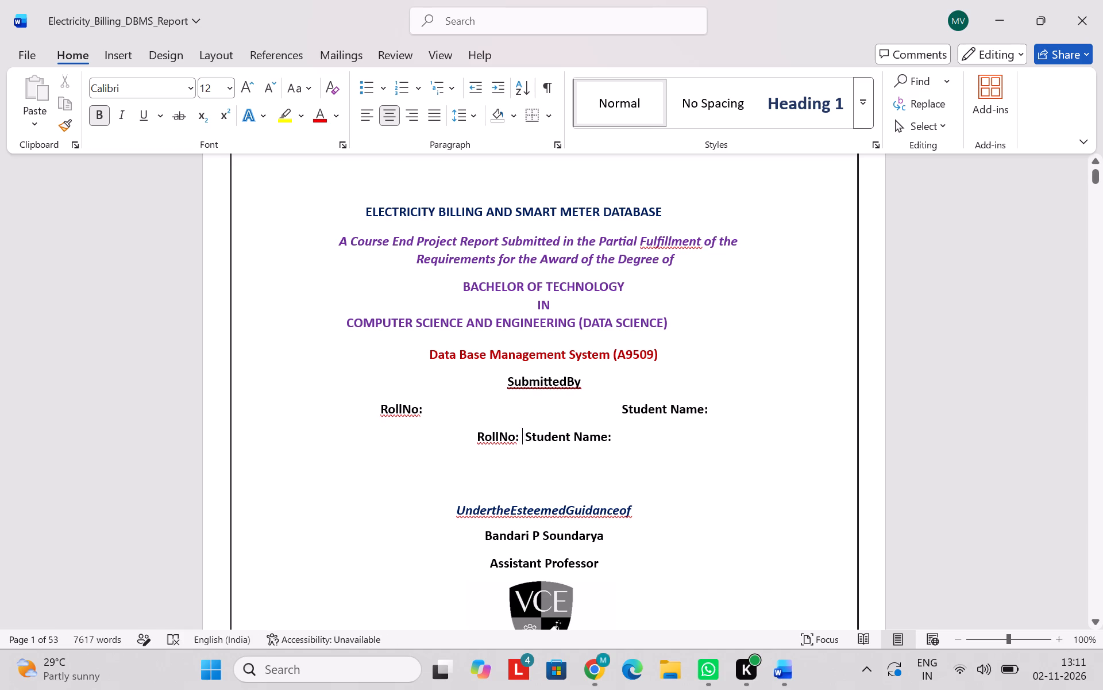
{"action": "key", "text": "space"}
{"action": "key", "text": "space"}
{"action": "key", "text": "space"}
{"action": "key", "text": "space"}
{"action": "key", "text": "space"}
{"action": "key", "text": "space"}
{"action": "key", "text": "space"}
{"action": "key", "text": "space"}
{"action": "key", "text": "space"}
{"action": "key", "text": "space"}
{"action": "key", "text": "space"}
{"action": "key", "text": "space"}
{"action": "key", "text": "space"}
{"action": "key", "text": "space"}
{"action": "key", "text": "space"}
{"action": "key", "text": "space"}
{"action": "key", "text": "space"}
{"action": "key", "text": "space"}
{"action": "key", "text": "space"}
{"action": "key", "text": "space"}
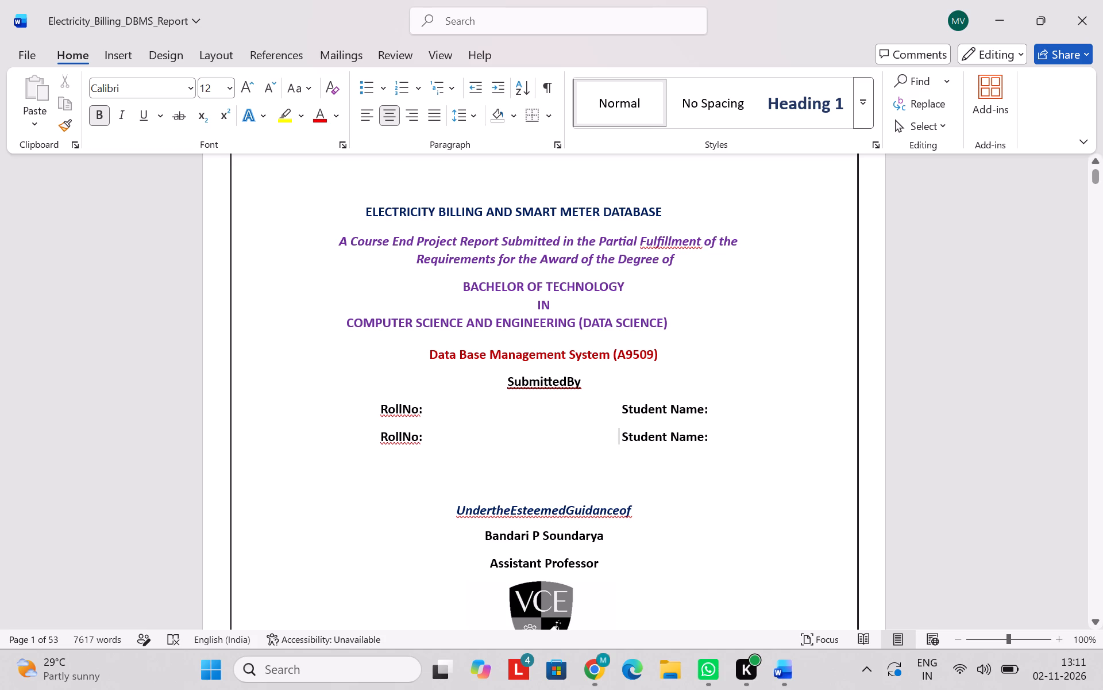
Enter the first student's roll number after RollNo on the first student line.
{"action": "left_click", "coordinate": [425, 411]}
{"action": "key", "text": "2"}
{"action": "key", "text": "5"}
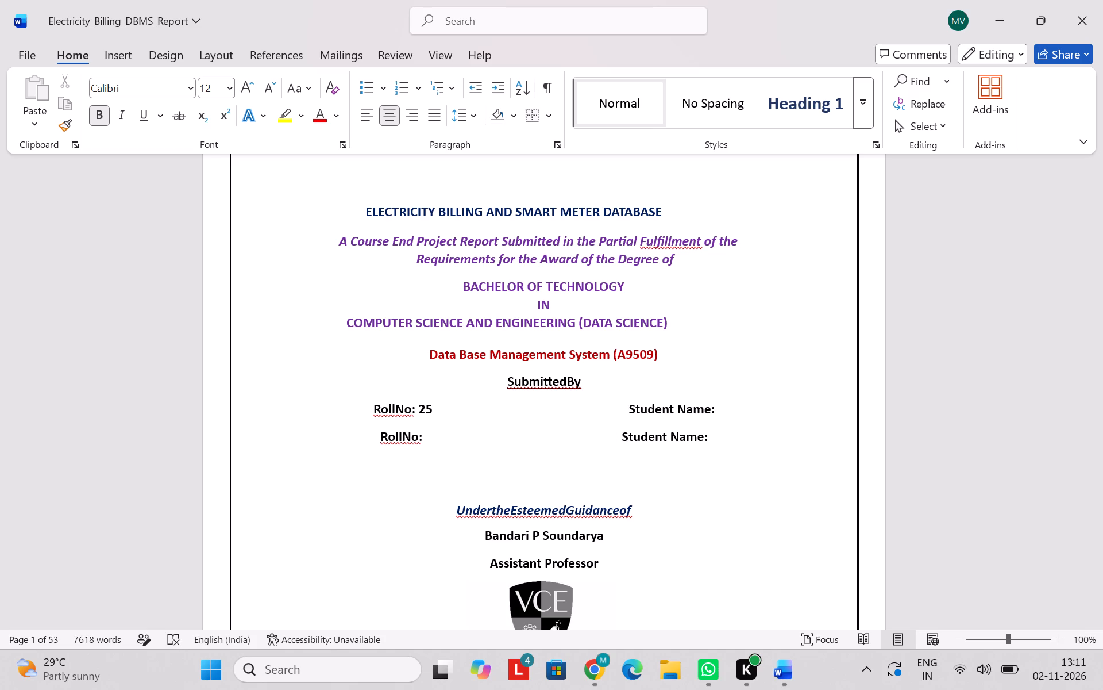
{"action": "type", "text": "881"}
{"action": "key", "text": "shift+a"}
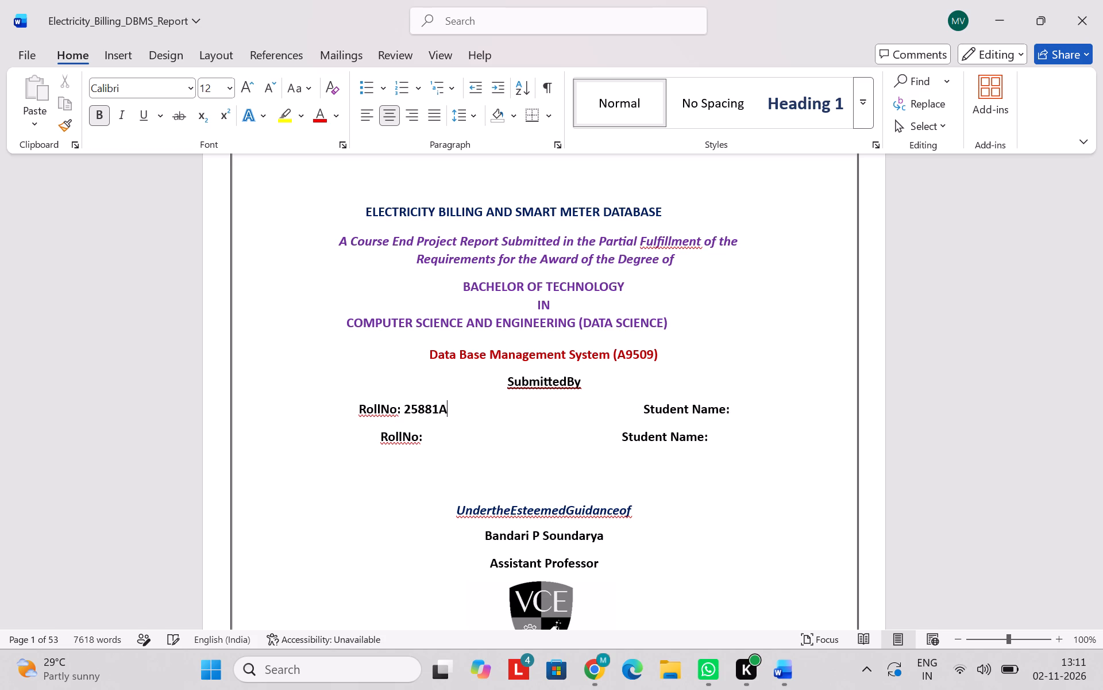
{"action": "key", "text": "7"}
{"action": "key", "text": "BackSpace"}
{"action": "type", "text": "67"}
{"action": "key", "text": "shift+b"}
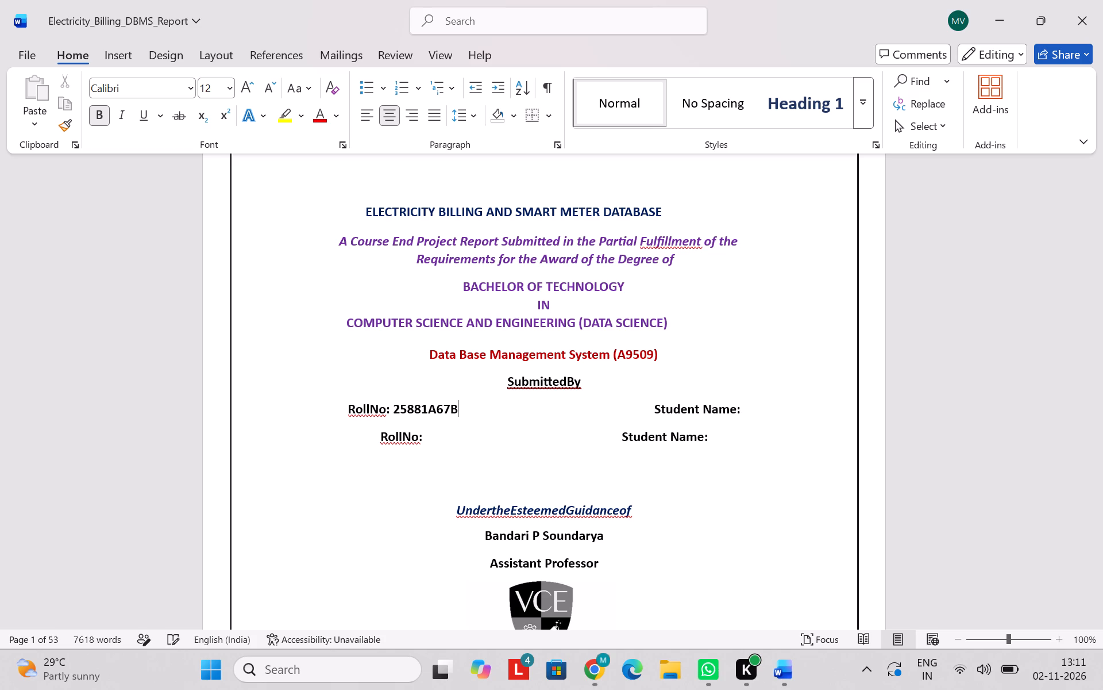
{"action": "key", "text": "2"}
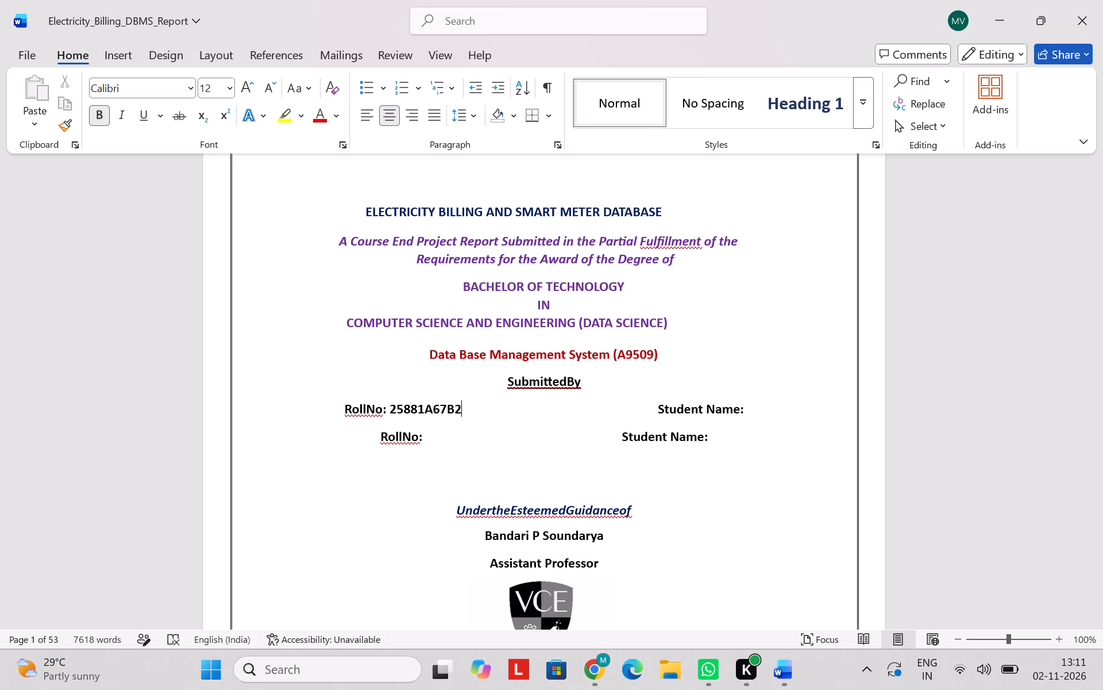
Enter the first student's name after Student Name on the first student line.
{"action": "left_click", "coordinate": [761, 409]}
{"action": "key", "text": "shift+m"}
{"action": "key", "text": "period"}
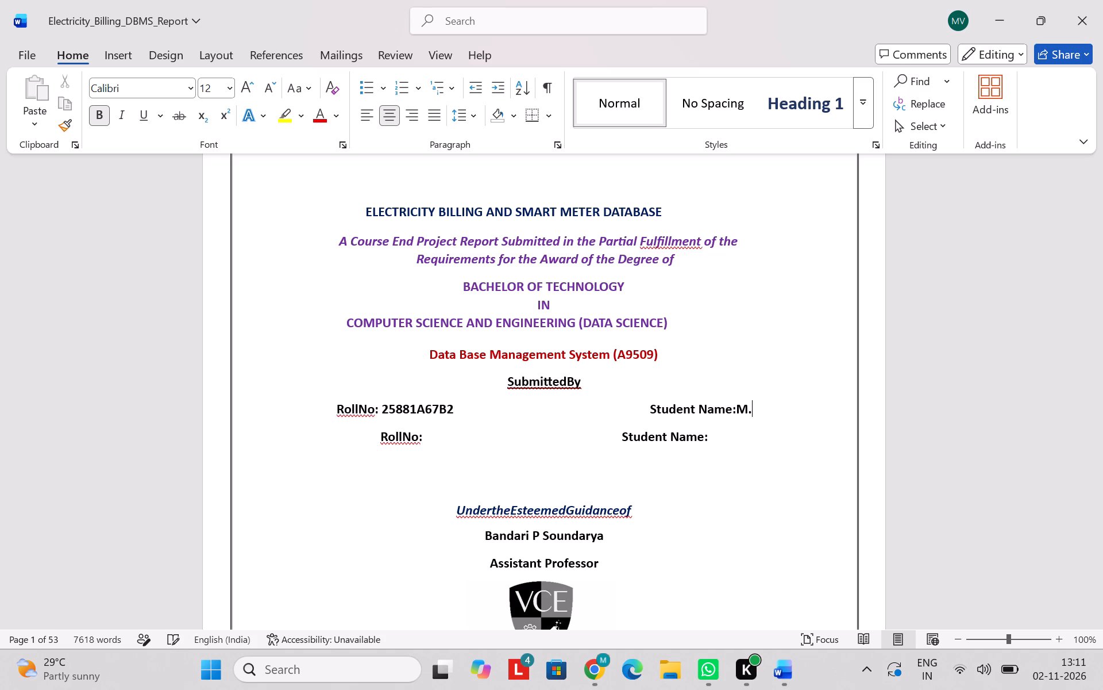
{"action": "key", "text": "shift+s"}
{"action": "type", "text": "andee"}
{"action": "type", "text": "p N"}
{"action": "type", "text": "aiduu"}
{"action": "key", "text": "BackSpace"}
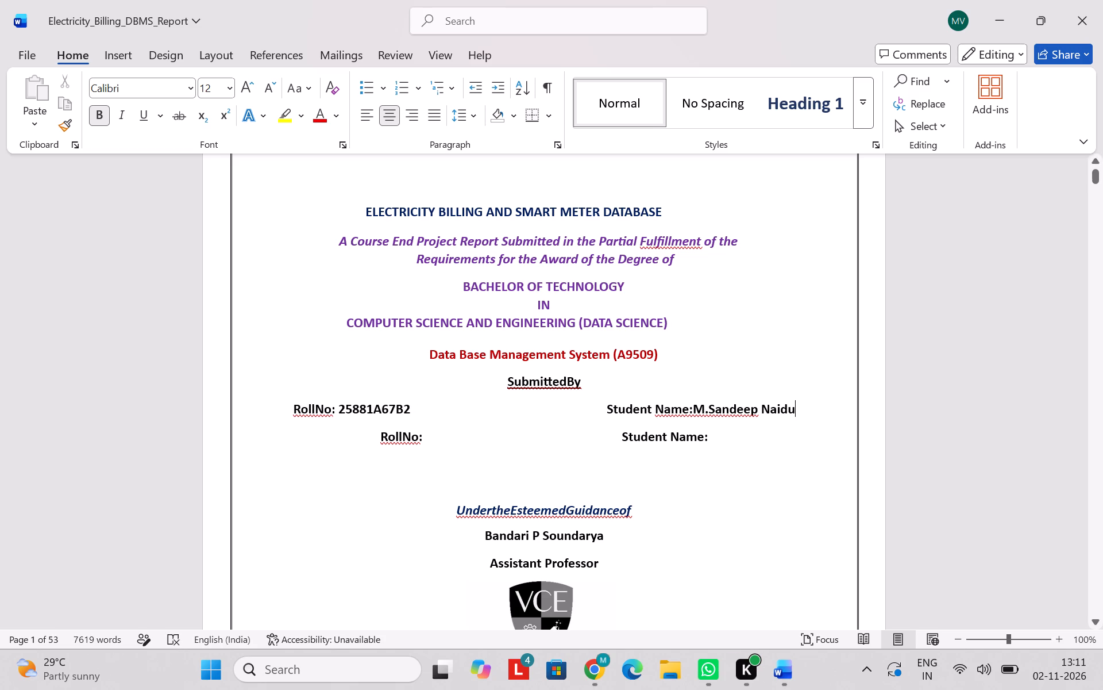
Enter the second student's roll number after RollNo on the second student line of the cover page.
{"action": "left_click", "coordinate": [424, 439]}
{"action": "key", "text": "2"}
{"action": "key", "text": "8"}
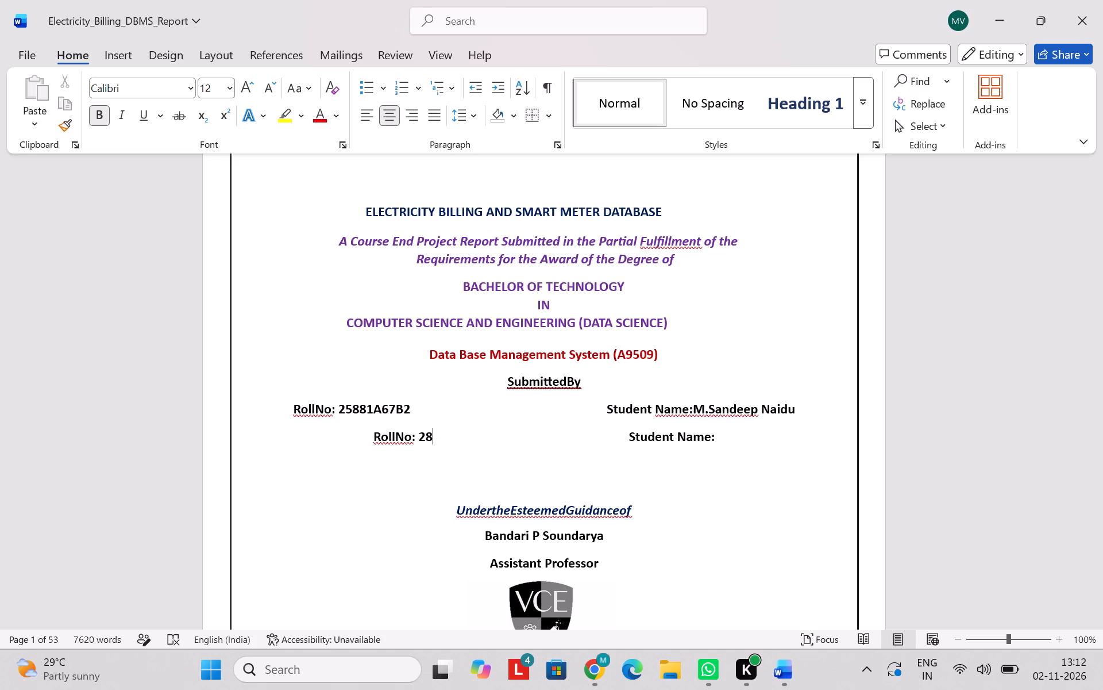
{"action": "key", "text": "BackSpace"}
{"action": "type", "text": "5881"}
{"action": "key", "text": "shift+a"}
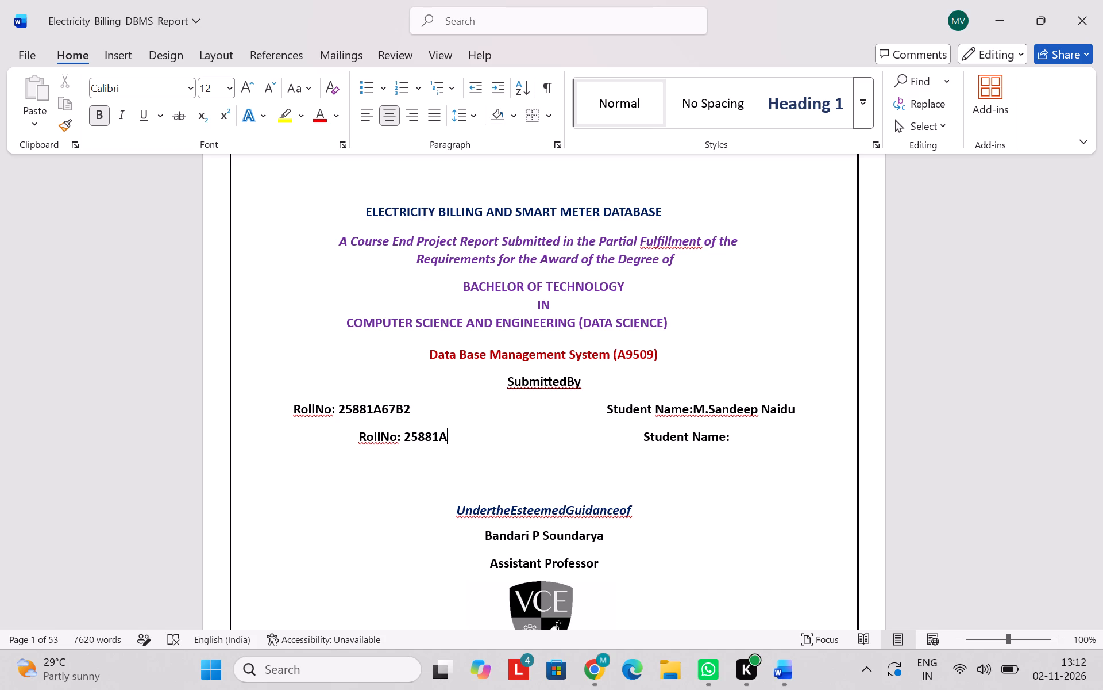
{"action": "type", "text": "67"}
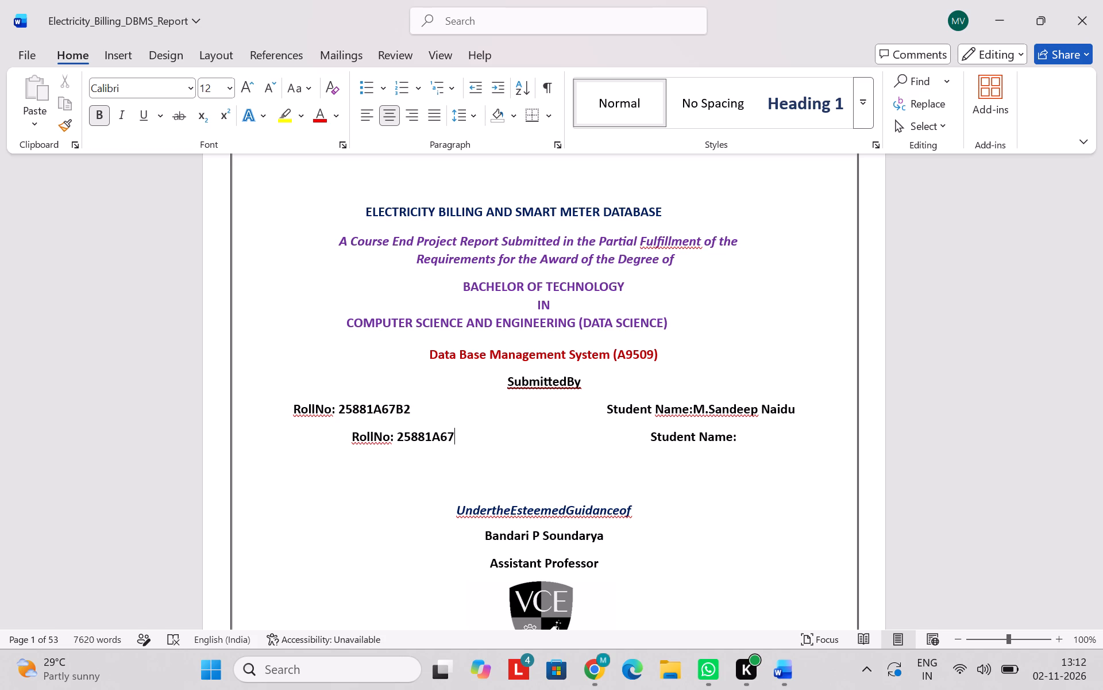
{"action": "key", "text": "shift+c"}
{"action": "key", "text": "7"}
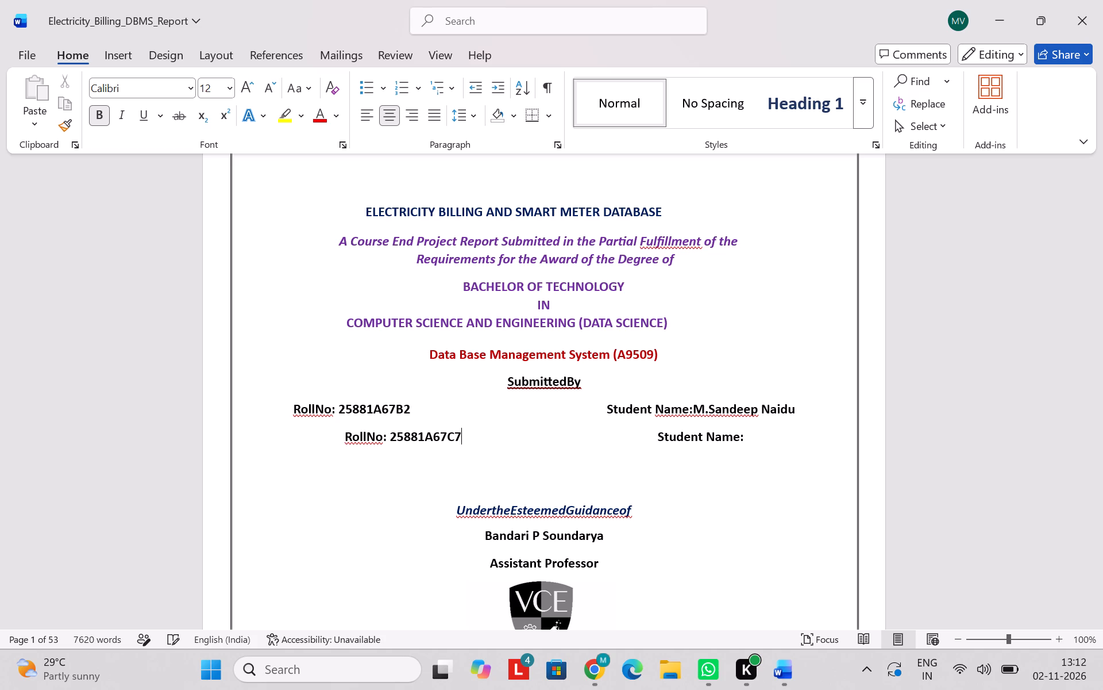
Enter the second student's name after Student Name on the second student line.
{"action": "left_click", "coordinate": [751, 442]}
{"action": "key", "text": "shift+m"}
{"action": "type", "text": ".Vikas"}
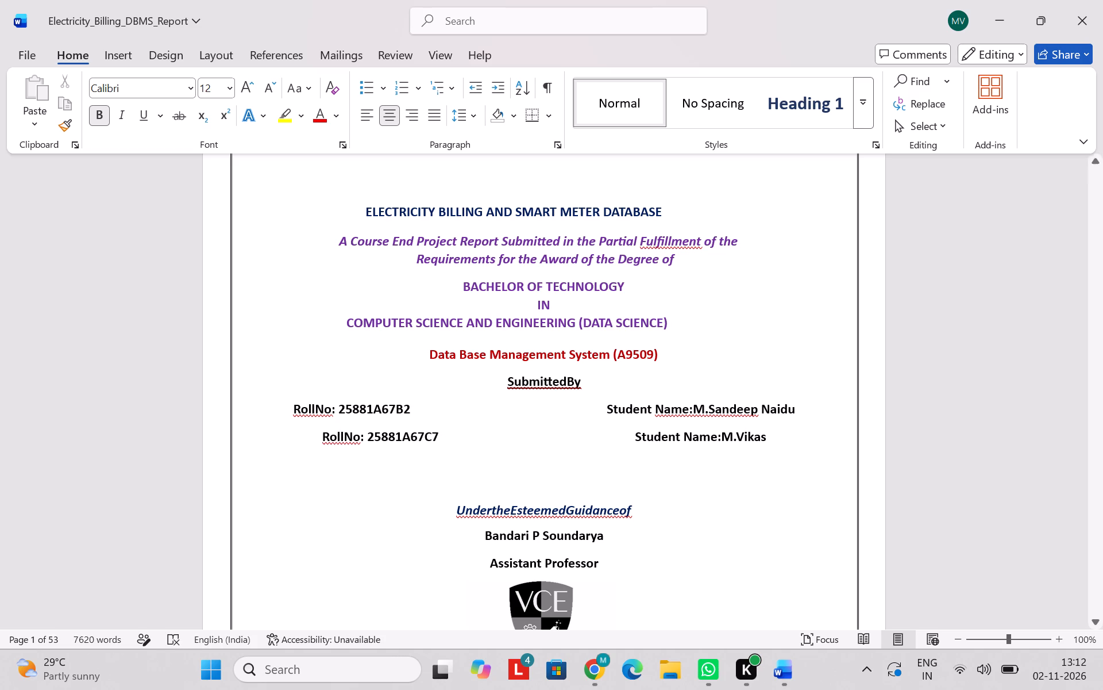
Adjust the leading spacing of the second student line so its RollNo aligns with the first student's RollNo.
{"action": "left_click", "coordinate": [317, 440]}
{"action": "key", "text": "BackSpace"}
{"action": "key", "text": "BackSpace"}
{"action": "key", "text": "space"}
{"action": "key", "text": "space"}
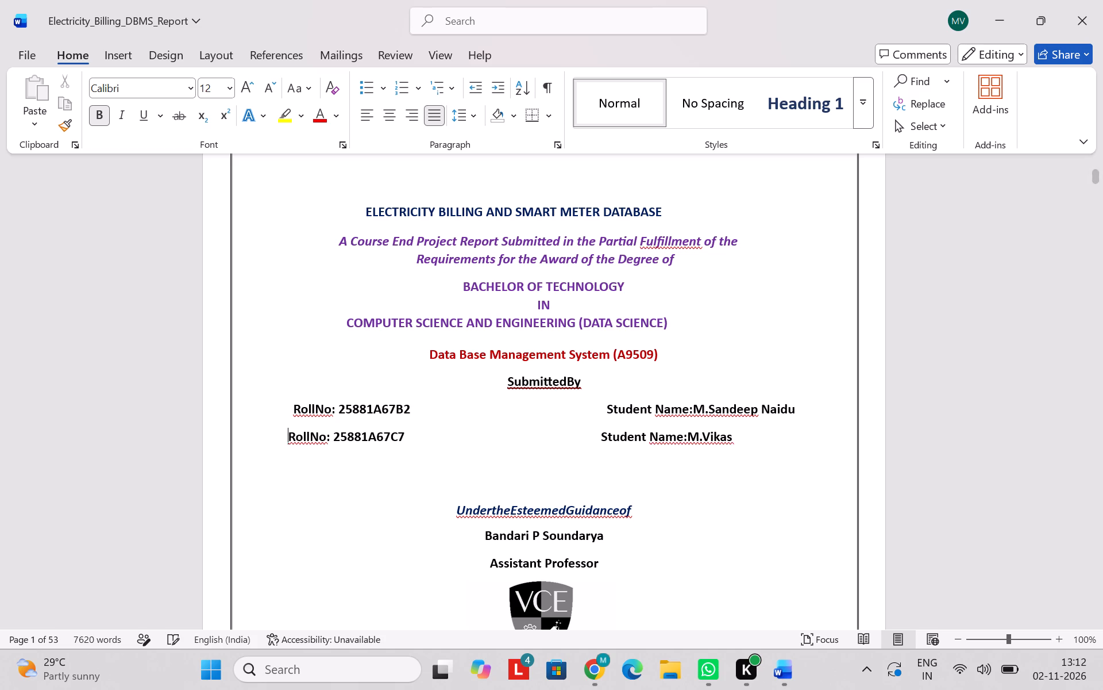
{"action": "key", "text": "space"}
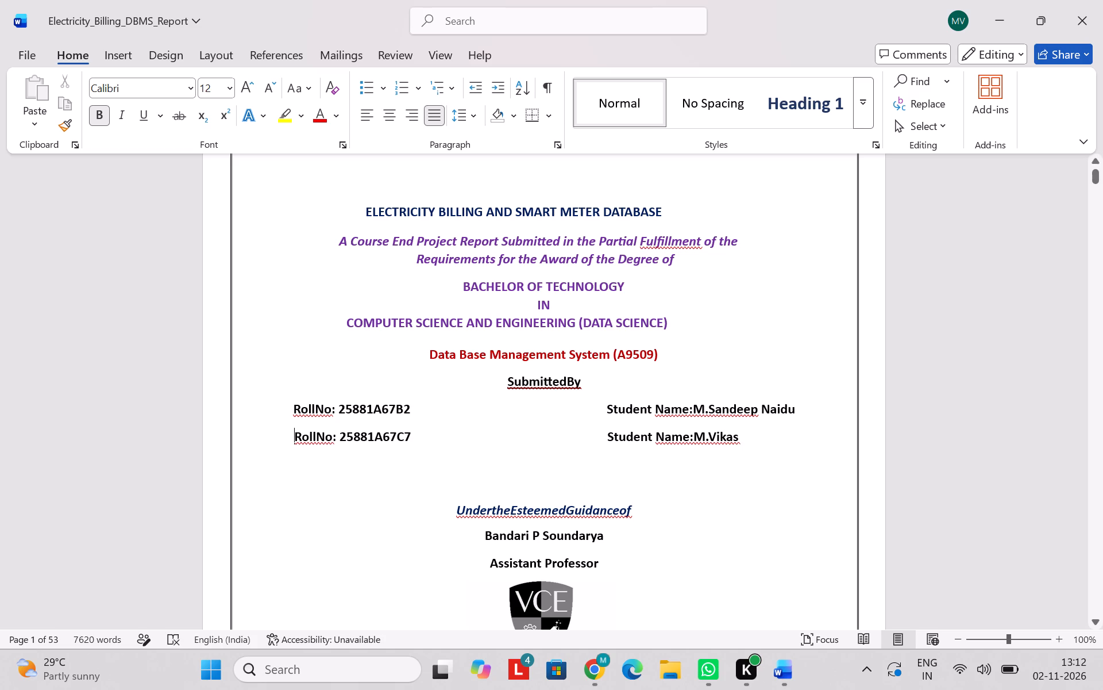
Insert a new blank line directly below the second student line.
{"action": "left_click", "coordinate": [297, 456]}
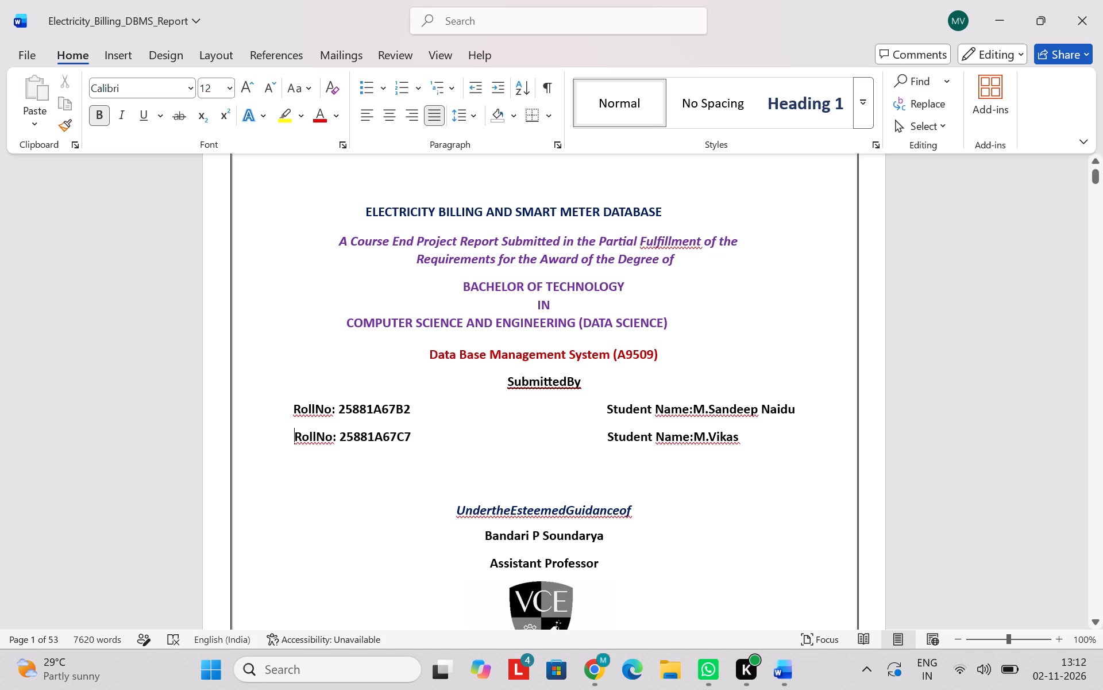
{"action": "left_click", "coordinate": [296, 459]}
{"action": "left_click", "coordinate": [297, 460]}
{"action": "left_click", "coordinate": [408, 465]}
{"action": "left_click", "coordinate": [335, 478]}
{"action": "left_click", "coordinate": [418, 447]}
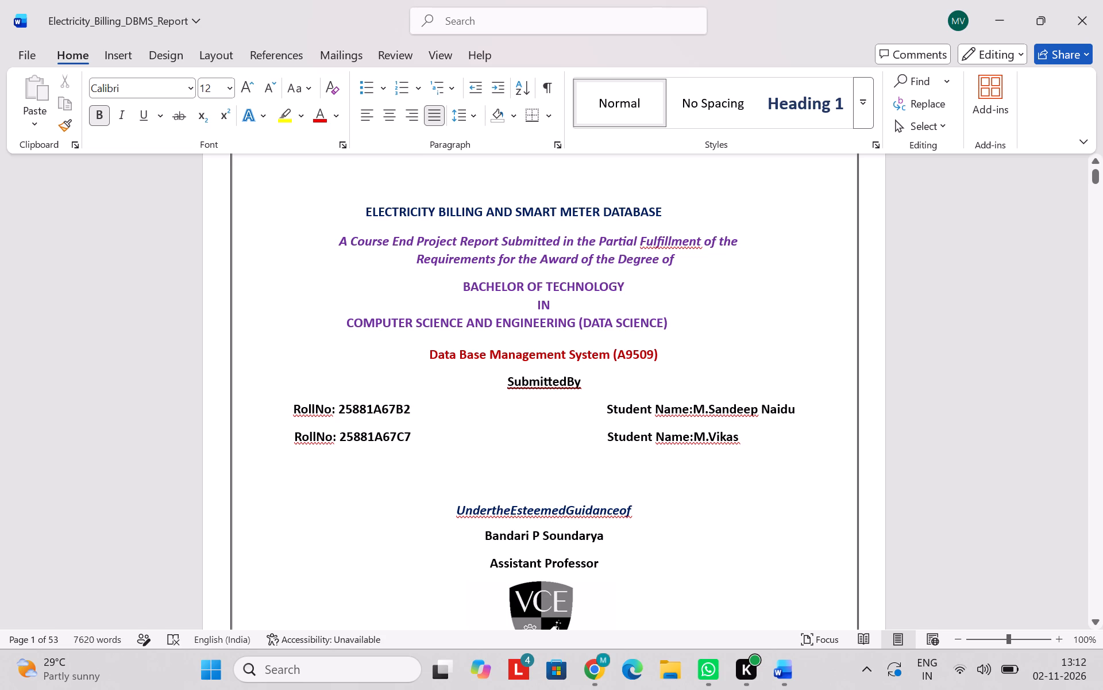
{"action": "left_click", "coordinate": [747, 443]}
{"action": "key", "text": "Return"}
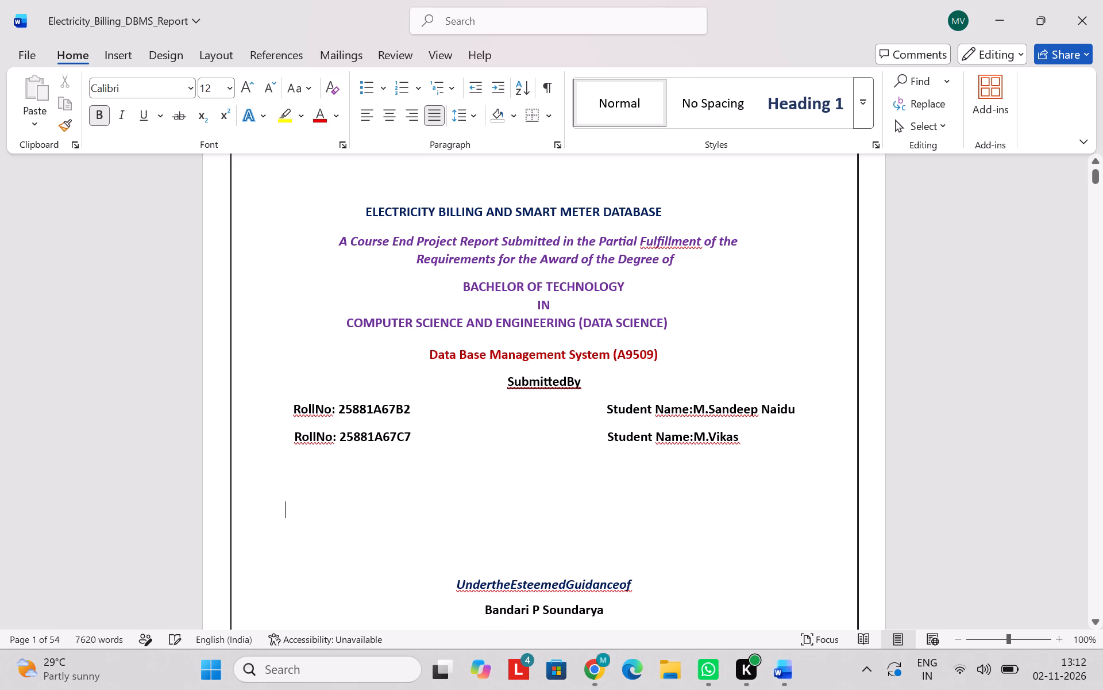
Insert another blank line after the second student's name.
{"action": "left_click", "coordinate": [299, 457]}
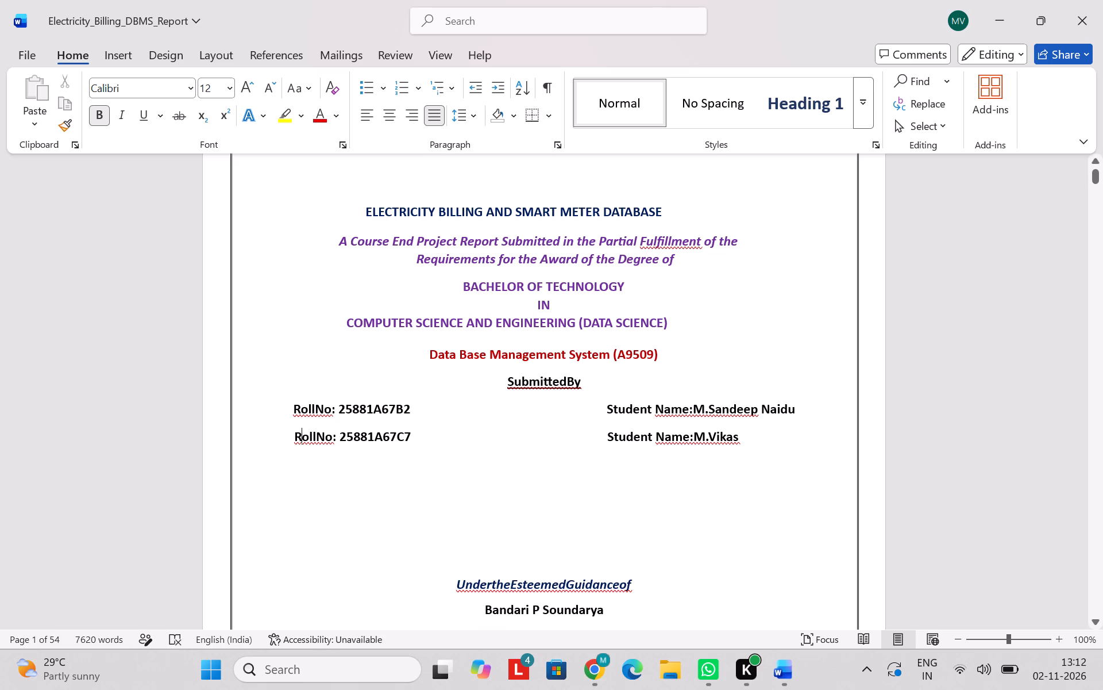
{"action": "left_click", "coordinate": [303, 466]}
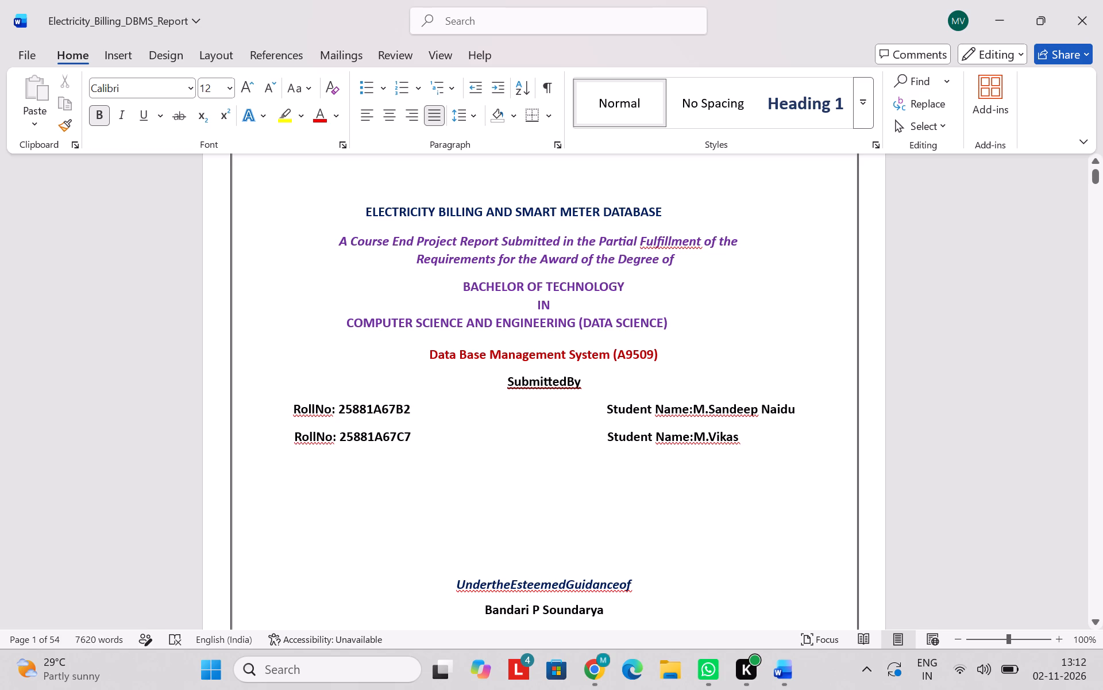
{"action": "left_click", "coordinate": [329, 481]}
{"action": "left_click", "coordinate": [431, 446]}
{"action": "left_click", "coordinate": [366, 470]}
{"action": "left_click", "coordinate": [745, 437]}
{"action": "left_click", "coordinate": [302, 474]}
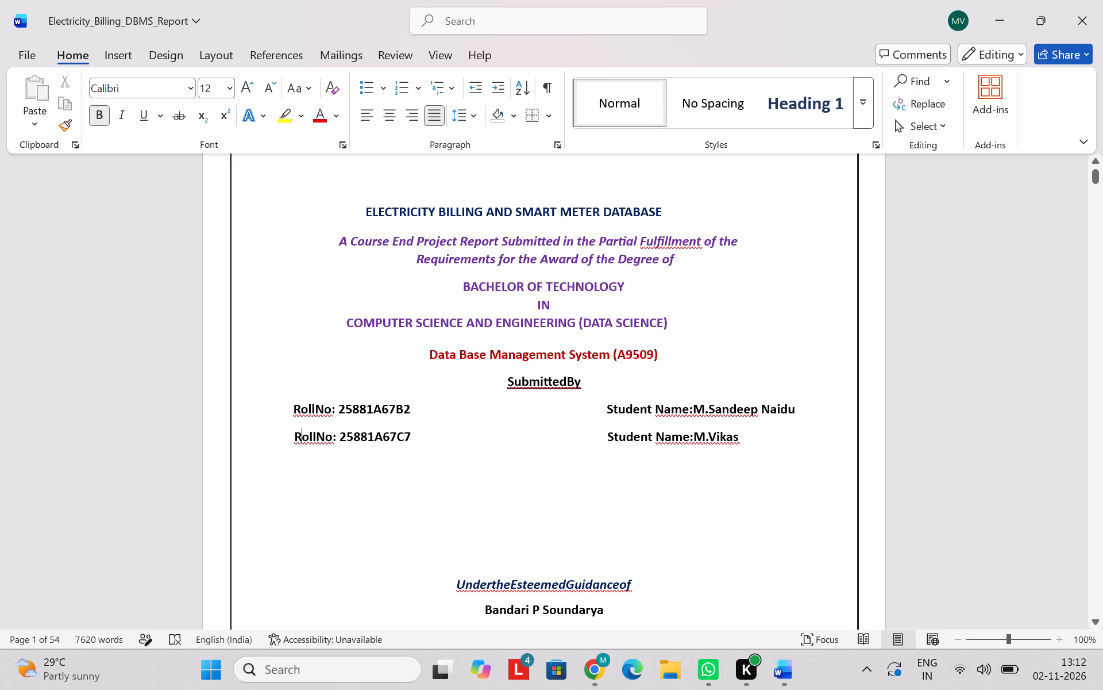
{"action": "left_click", "coordinate": [302, 474]}
{"action": "left_click", "coordinate": [748, 436]}
{"action": "key", "text": "Return"}
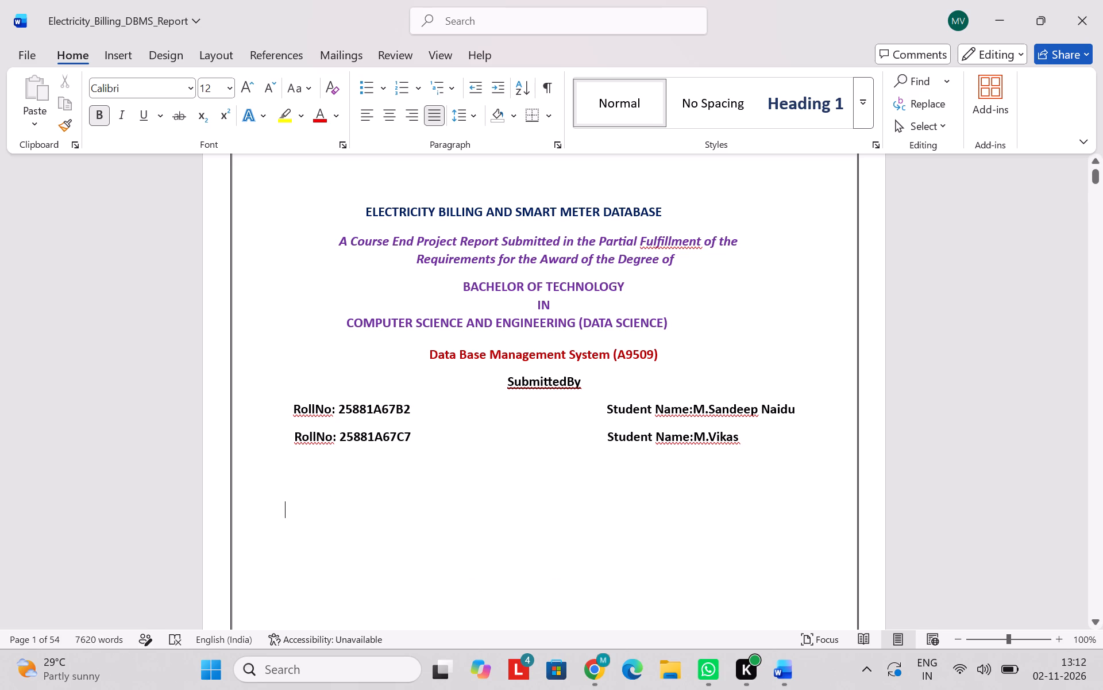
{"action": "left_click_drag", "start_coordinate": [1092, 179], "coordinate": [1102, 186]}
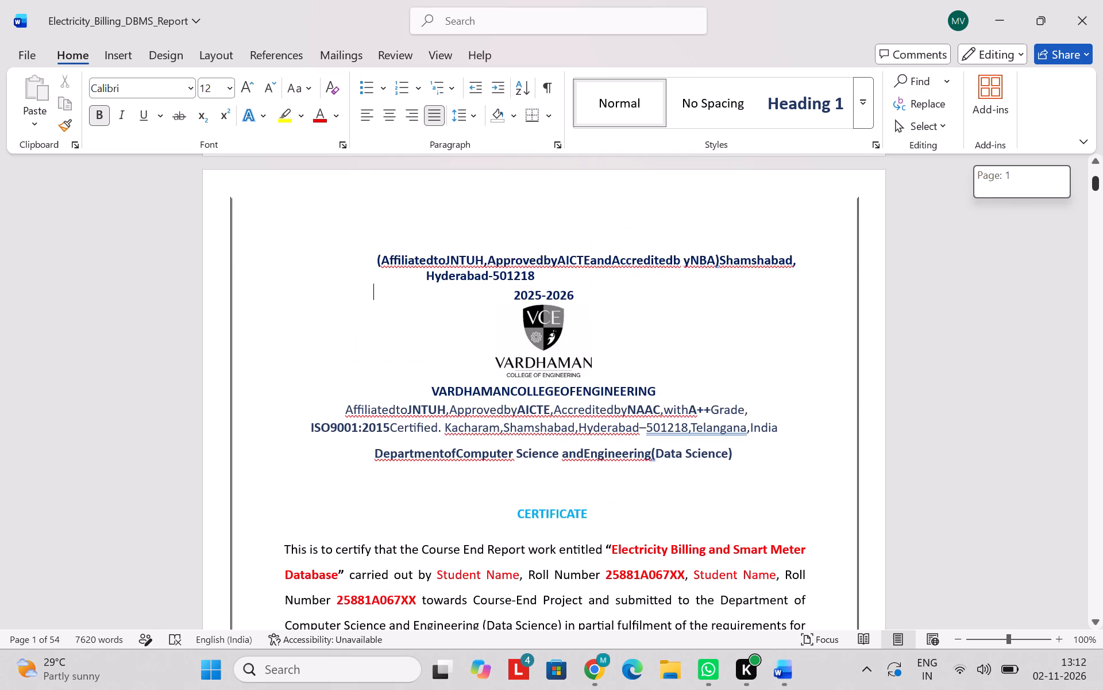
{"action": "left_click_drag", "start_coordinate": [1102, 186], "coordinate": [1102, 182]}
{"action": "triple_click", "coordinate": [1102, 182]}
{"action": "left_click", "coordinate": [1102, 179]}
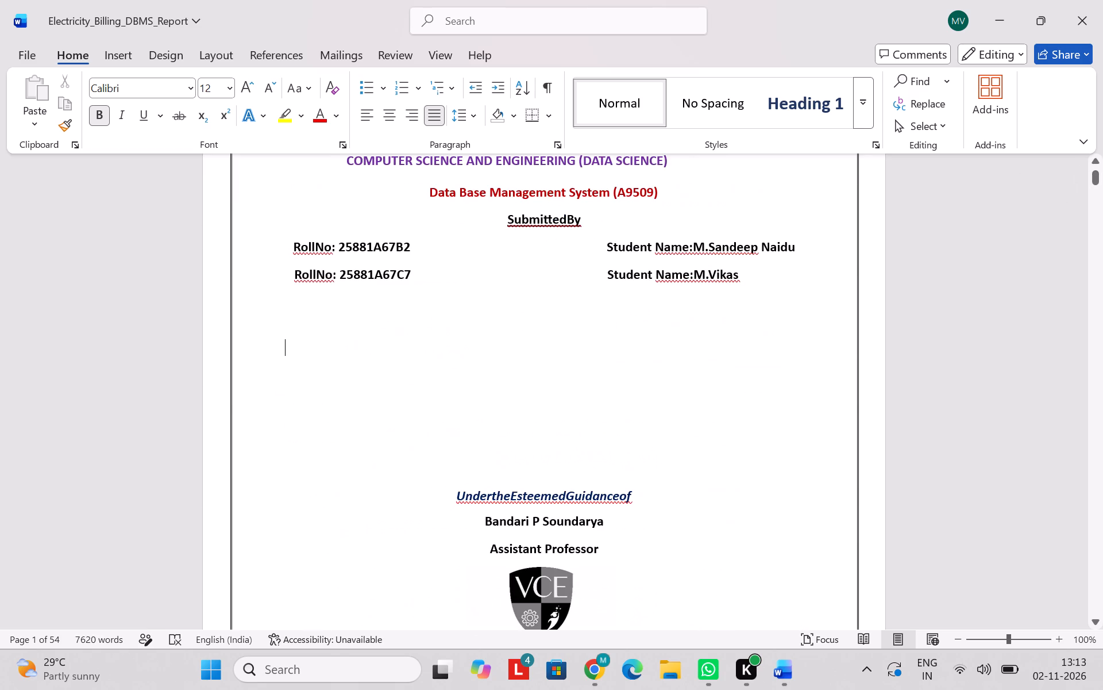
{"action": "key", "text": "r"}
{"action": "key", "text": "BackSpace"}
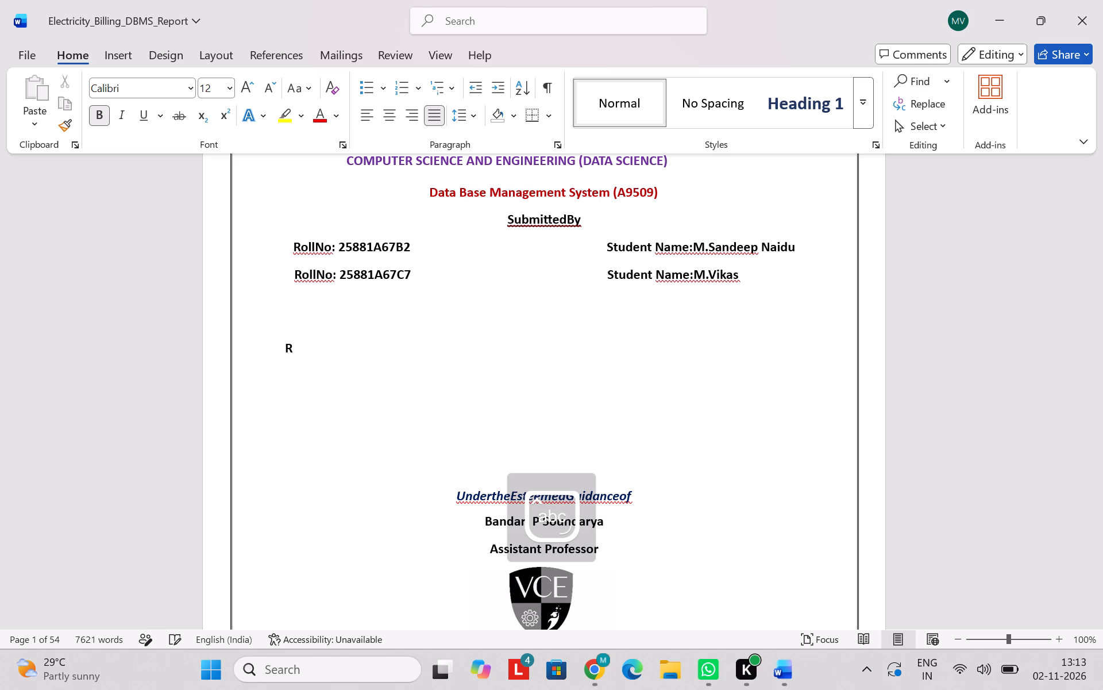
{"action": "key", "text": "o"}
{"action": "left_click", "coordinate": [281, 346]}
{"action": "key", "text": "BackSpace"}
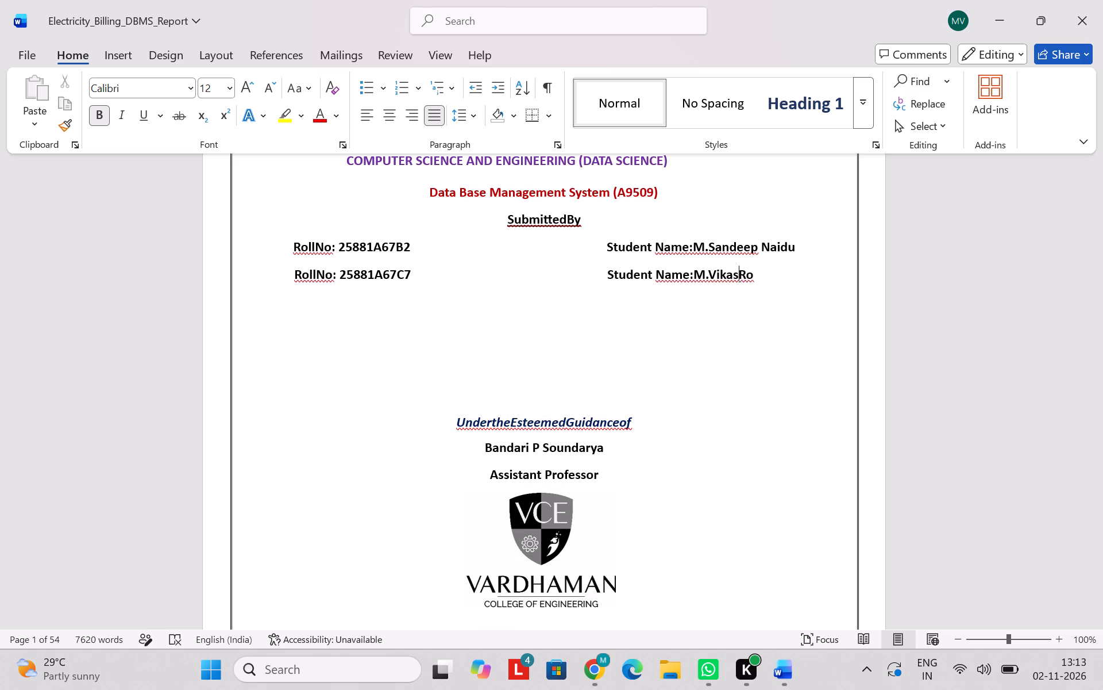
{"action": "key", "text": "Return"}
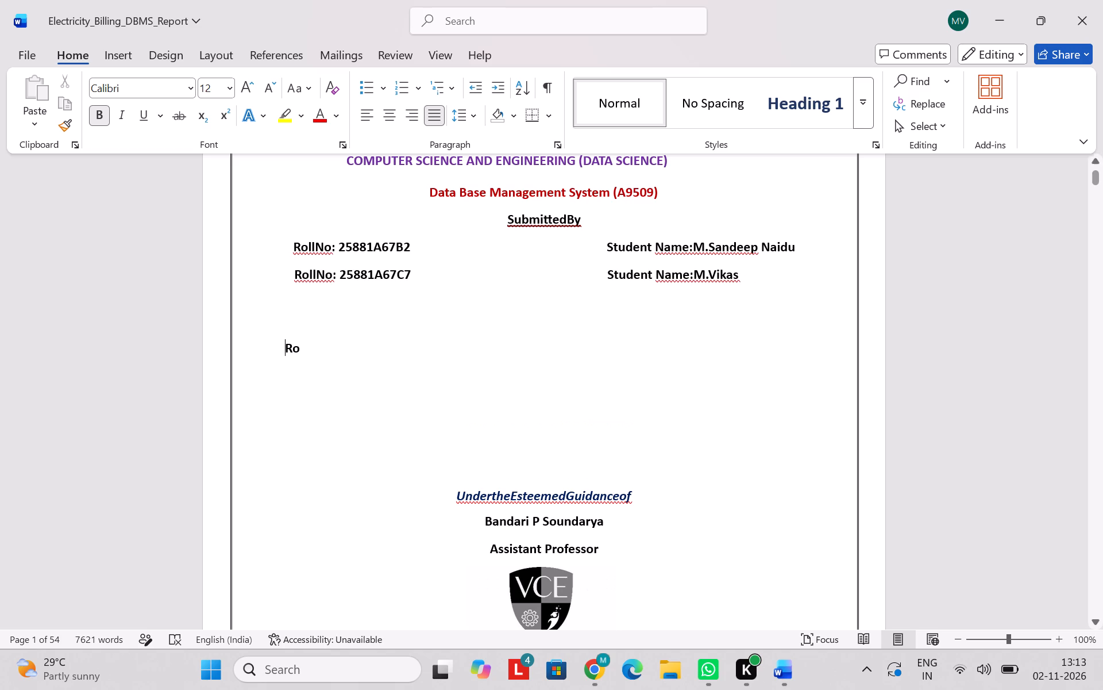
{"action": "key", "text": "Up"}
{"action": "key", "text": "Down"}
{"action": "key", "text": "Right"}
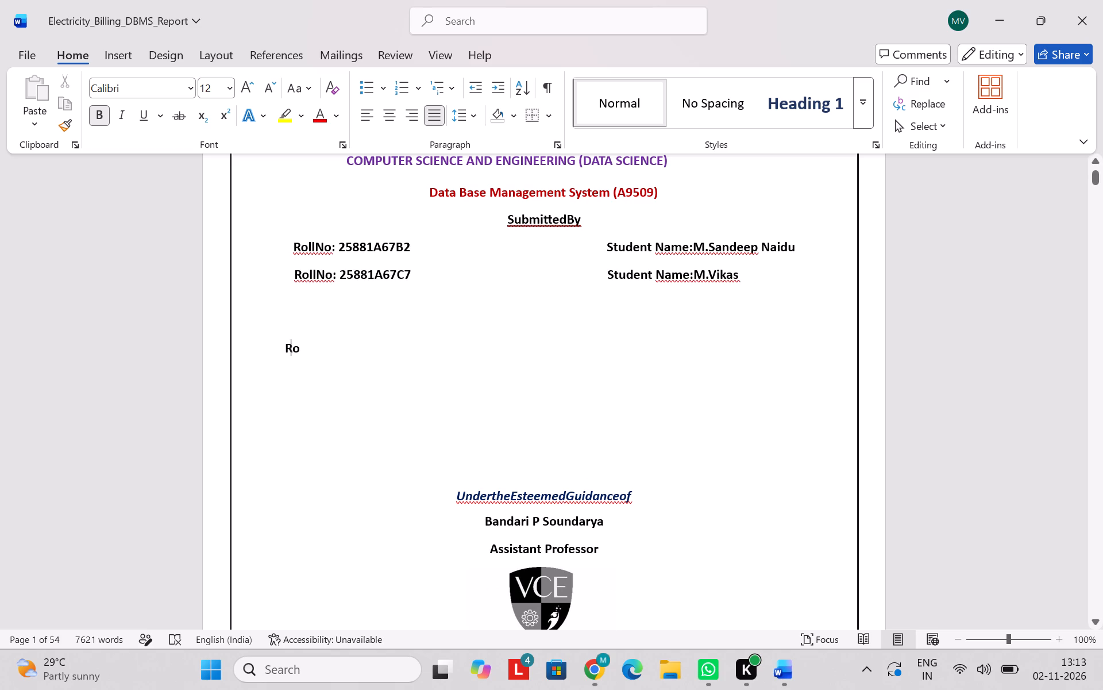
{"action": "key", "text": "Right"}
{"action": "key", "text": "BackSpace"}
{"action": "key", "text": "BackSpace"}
Break the first student line between the roll number and Student Name so the name gets its own line.
{"action": "left_click", "coordinate": [442, 279]}
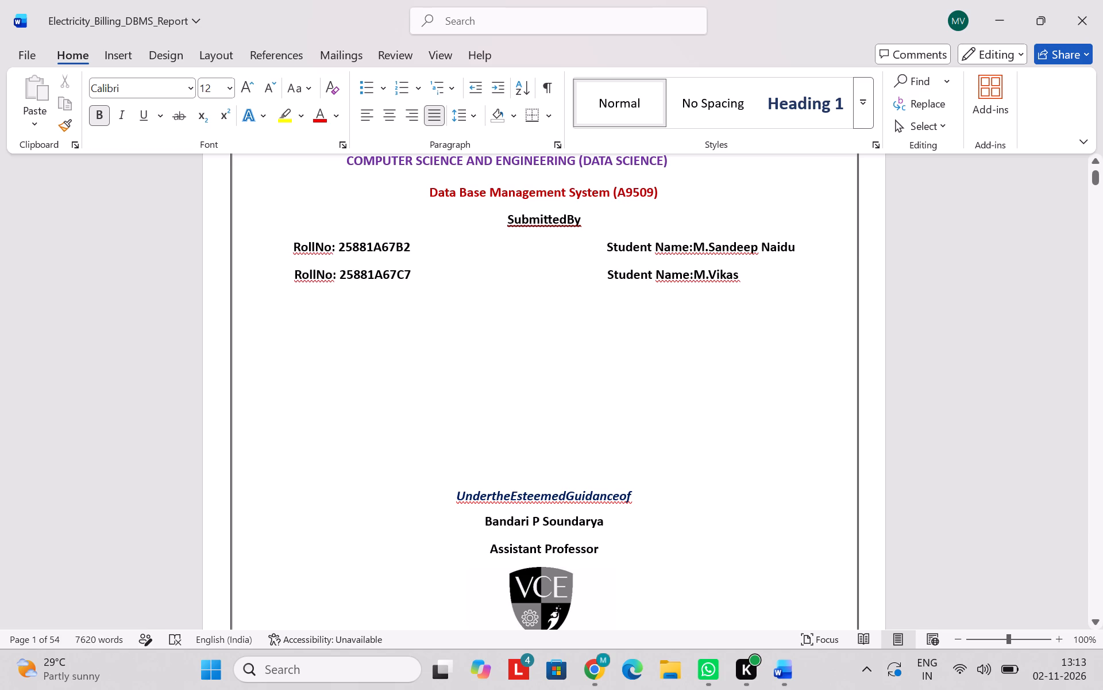
{"action": "double_click", "coordinate": [490, 249]}
{"action": "left_click_drag", "start_coordinate": [456, 259], "coordinate": [462, 253]}
{"action": "left_click", "coordinate": [467, 250]}
{"action": "key", "text": "Return"}
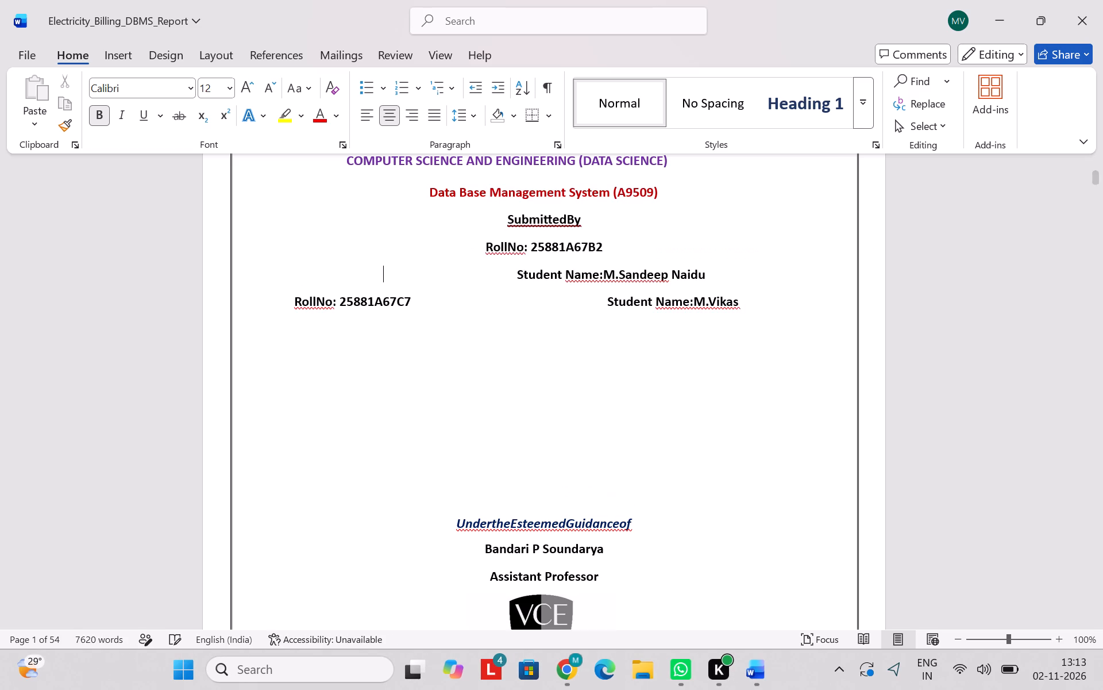
Delete the extra leading spaces before the first student's Student Name so it sits centred under the roll number.
{"action": "left_click", "coordinate": [514, 276]}
{"action": "key", "text": "BackSpace"}
{"action": "key", "text": "BackSpace"}
{"action": "key", "text": "BackSpace"}
{"action": "key", "text": "BackSpace"}
{"action": "key", "text": "BackSpace"}
{"action": "key", "text": "BackSpace"}
{"action": "key", "text": "BackSpace"}
{"action": "key", "text": "BackSpace"}
{"action": "key", "text": "BackSpace"}
{"action": "key", "text": "BackSpace"}
{"action": "key", "text": "BackSpace"}
{"action": "key", "text": "BackSpace"}
{"action": "key", "text": "BackSpace"}
{"action": "key", "text": "BackSpace"}
{"action": "key", "text": "BackSpace"}
{"action": "key", "text": "BackSpace"}
{"action": "key", "text": "BackSpace"}
{"action": "key", "text": "BackSpace"}
{"action": "key", "text": "BackSpace"}
{"action": "key", "text": "BackSpace"}
{"action": "key", "text": "BackSpace"}
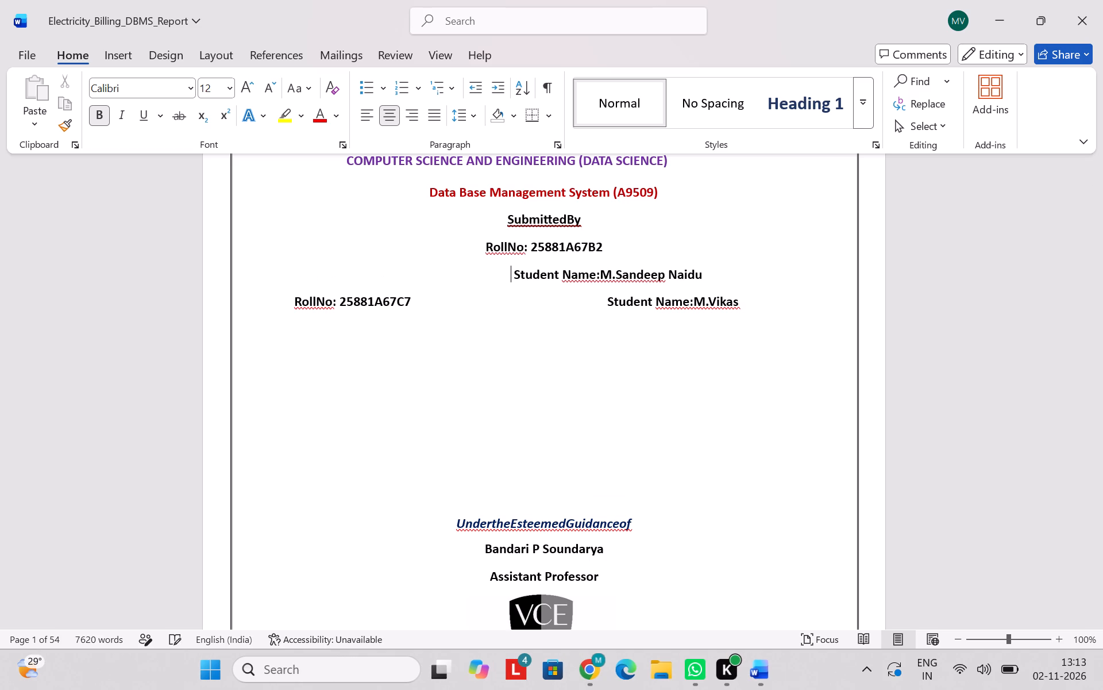
{"action": "key", "text": "BackSpace"}
{"action": "key", "text": "BackSpace"}
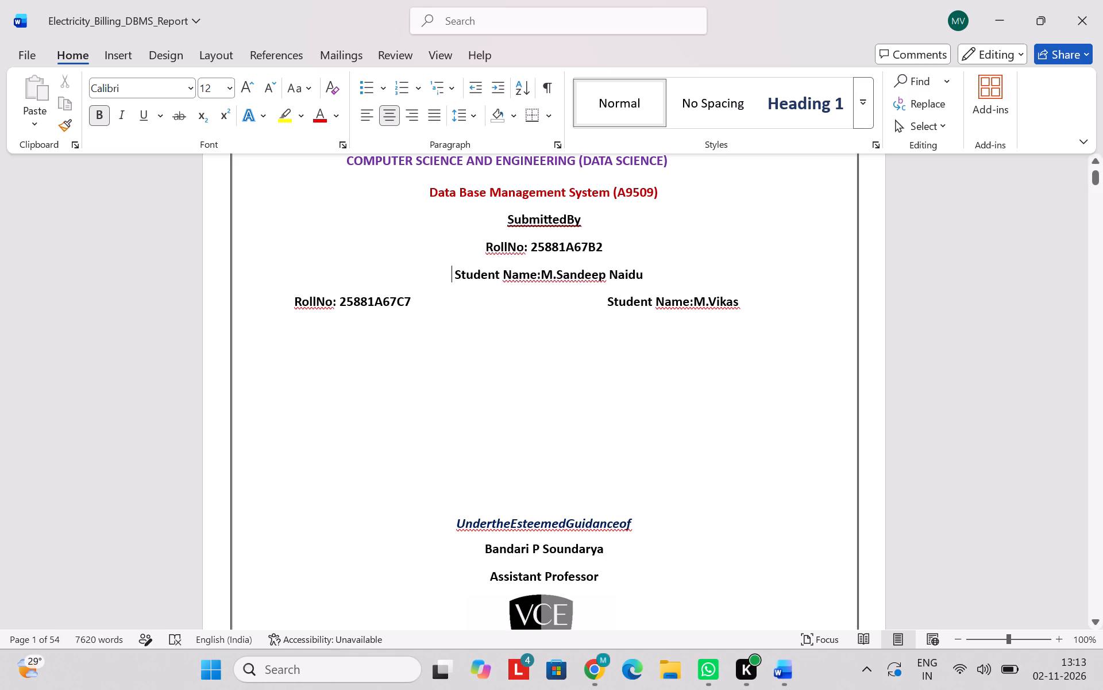
Break the second student line between the roll number and Student Name so the name gets its own line.
{"action": "left_click", "coordinate": [529, 297]}
{"action": "key", "text": "Return"}
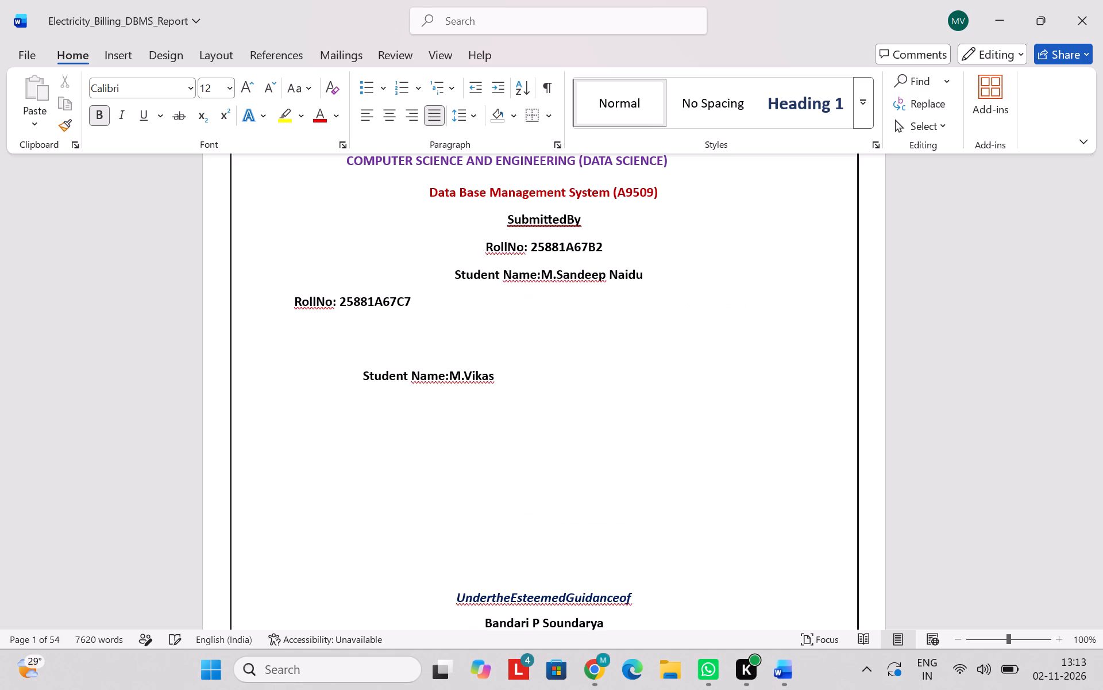
Indent the second student's RollNo line with leading spaces until it sits centred below the first student's name.
{"action": "left_click", "coordinate": [281, 312]}
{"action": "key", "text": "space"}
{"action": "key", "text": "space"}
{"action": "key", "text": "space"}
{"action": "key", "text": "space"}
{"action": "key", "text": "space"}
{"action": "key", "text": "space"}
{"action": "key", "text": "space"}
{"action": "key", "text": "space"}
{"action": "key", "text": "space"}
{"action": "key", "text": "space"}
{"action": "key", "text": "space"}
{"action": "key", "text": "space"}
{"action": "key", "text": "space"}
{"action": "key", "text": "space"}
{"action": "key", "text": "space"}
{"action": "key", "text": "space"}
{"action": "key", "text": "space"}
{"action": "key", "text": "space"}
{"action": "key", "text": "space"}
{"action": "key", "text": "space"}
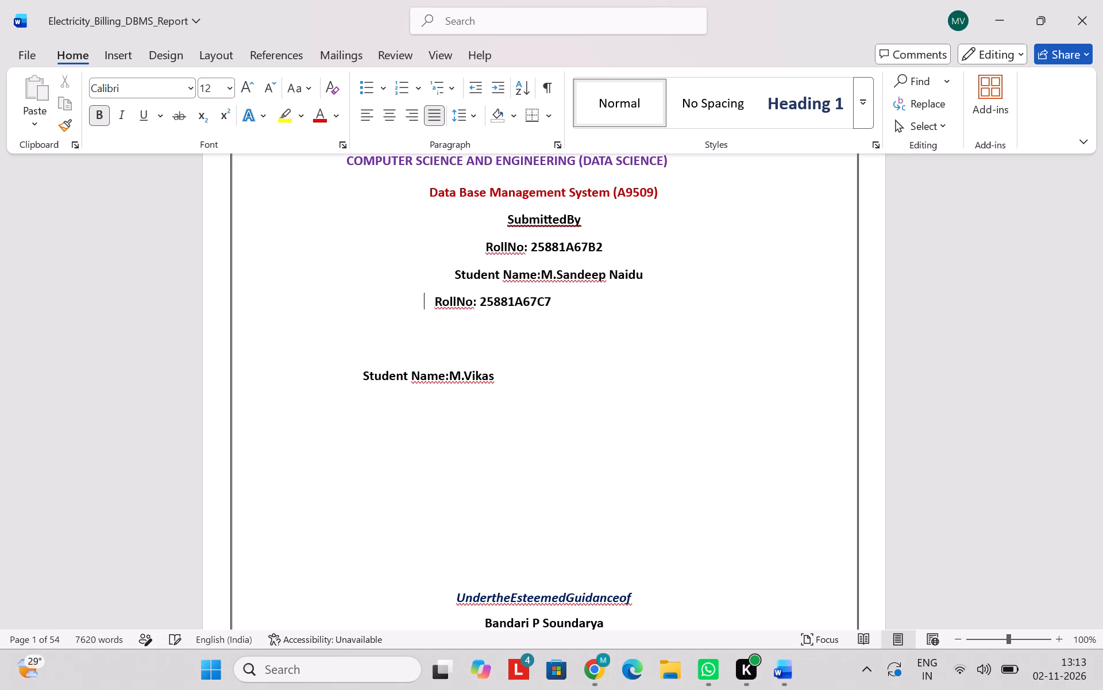
{"action": "key", "text": "BackSpace"}
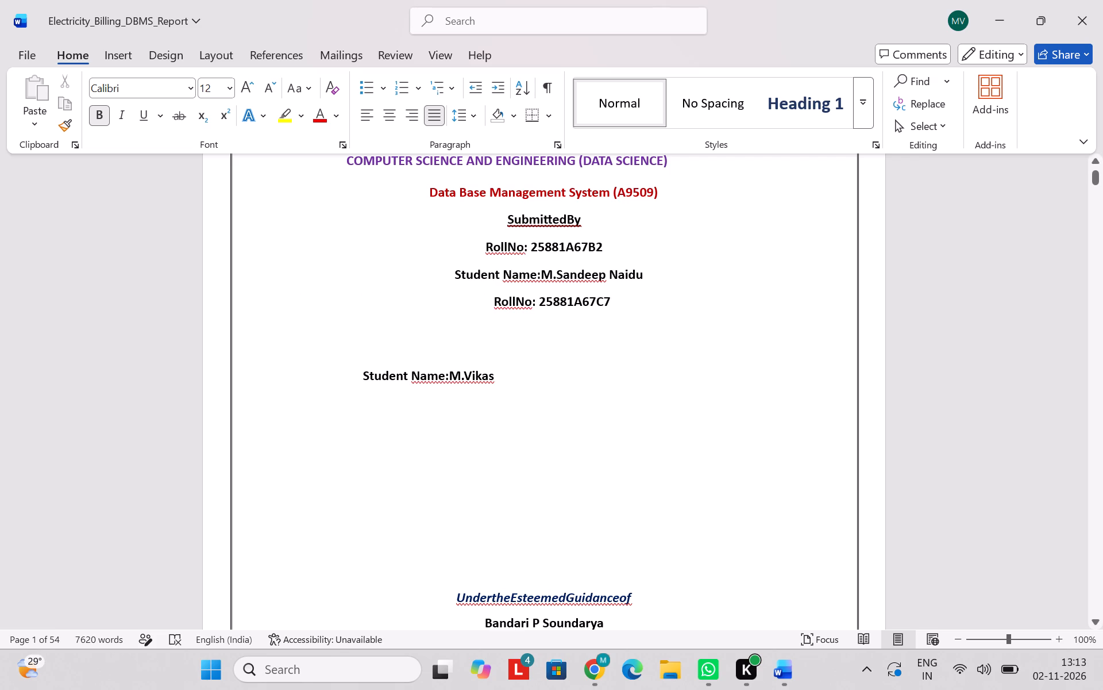
Delete the spaces and line break before the second student's Student Name, joining it back to the RollNo line.
{"action": "left_click", "coordinate": [355, 378]}
{"action": "key", "text": "BackSpace"}
{"action": "key", "text": "BackSpace"}
{"action": "key", "text": "BackSpace"}
{"action": "key", "text": "BackSpace"}
{"action": "key", "text": "BackSpace"}
{"action": "key", "text": "BackSpace"}
{"action": "key", "text": "BackSpace"}
{"action": "key", "text": "BackSpace"}
{"action": "key", "text": "BackSpace"}
{"action": "key", "text": "BackSpace"}
{"action": "key", "text": "BackSpace"}
{"action": "key", "text": "BackSpace"}
{"action": "key", "text": "BackSpace"}
{"action": "key", "text": "BackSpace"}
{"action": "key", "text": "BackSpace"}
{"action": "key", "text": "BackSpace"}
{"action": "key", "text": "BackSpace"}
{"action": "key", "text": "BackSpace"}
{"action": "key", "text": "BackSpace"}
{"action": "key", "text": "BackSpace"}
{"action": "key", "text": "BackSpace"}
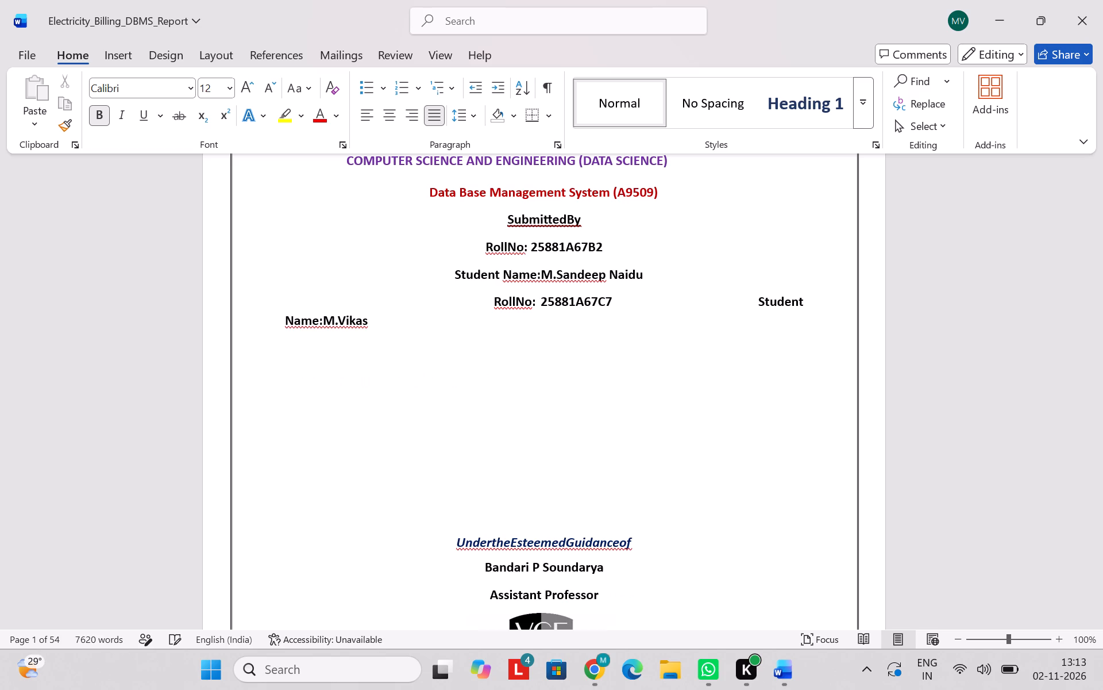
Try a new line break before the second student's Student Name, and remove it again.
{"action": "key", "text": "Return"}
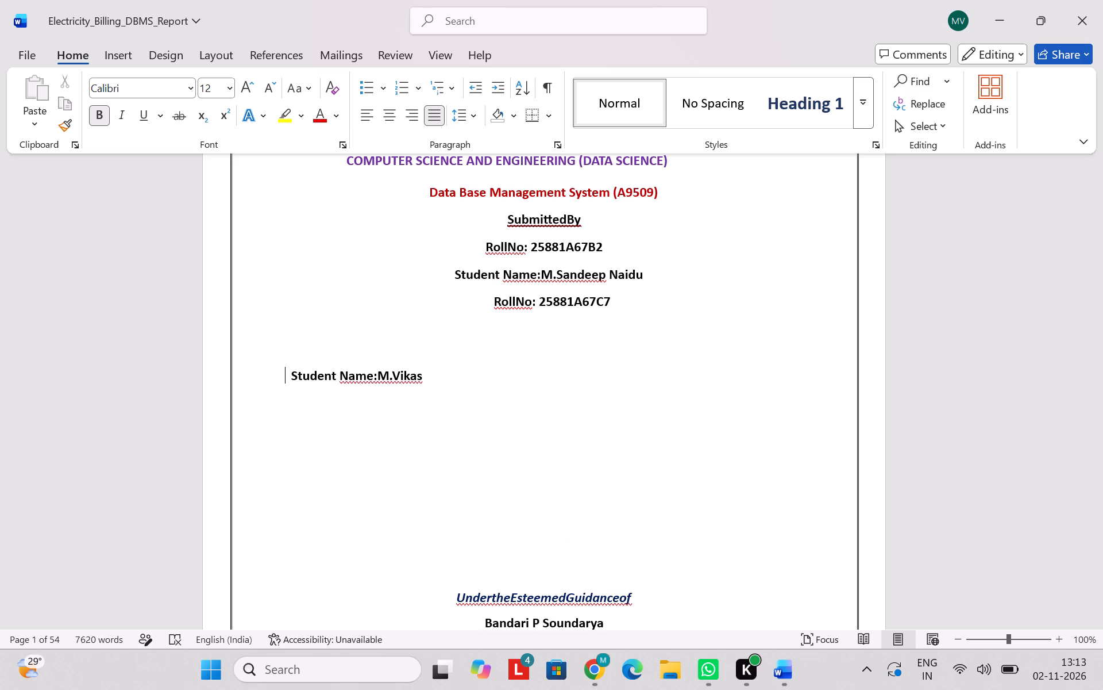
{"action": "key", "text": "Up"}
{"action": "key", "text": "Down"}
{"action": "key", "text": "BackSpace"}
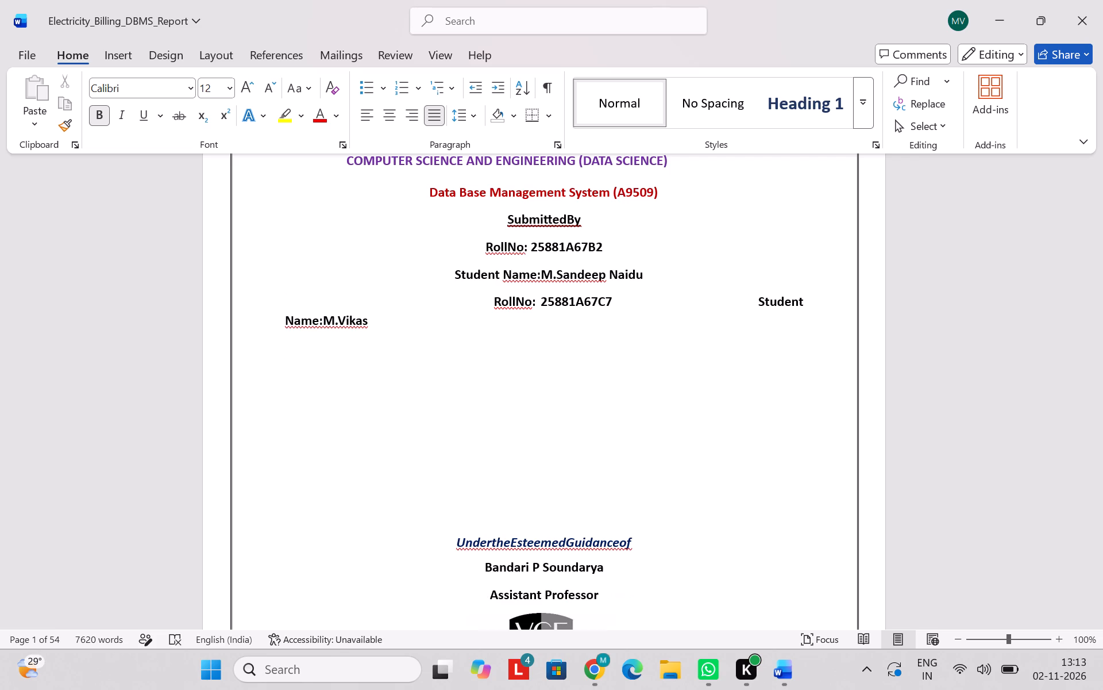
Select the blank spacing between the second student's roll number and Student Name.
{"action": "double_click", "coordinate": [628, 304]}
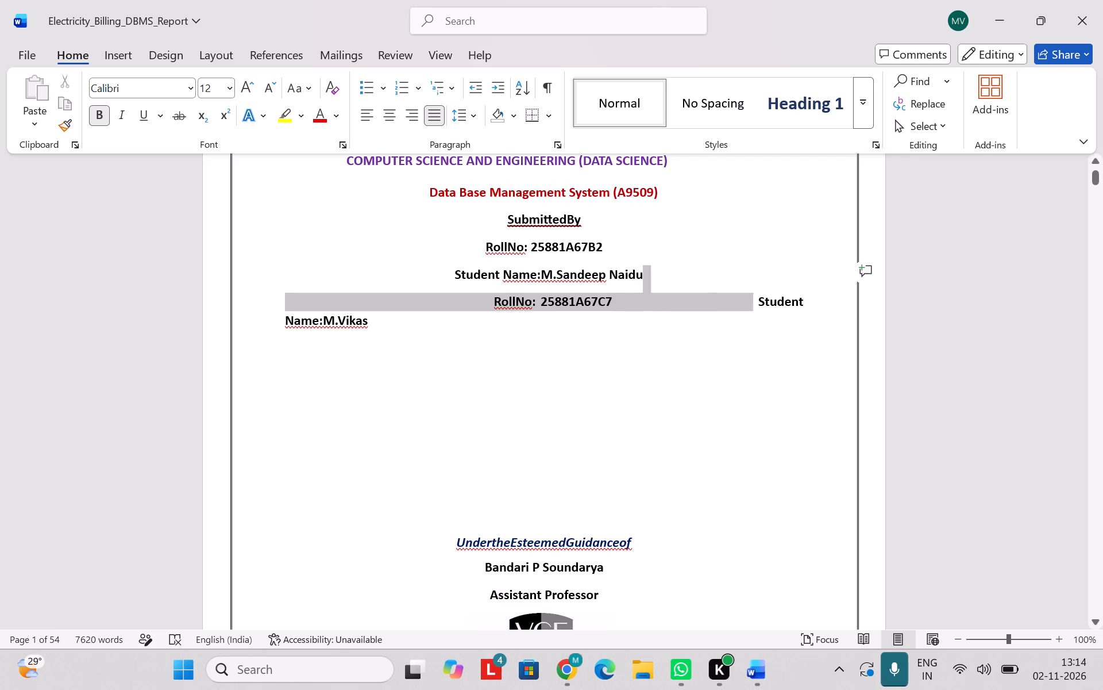
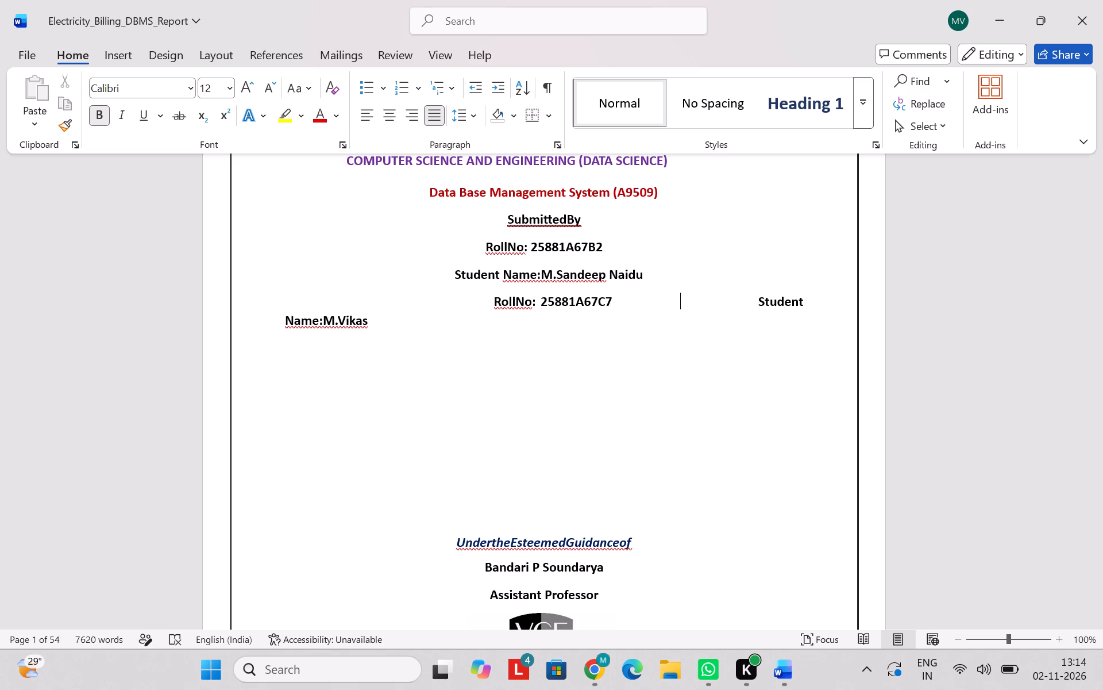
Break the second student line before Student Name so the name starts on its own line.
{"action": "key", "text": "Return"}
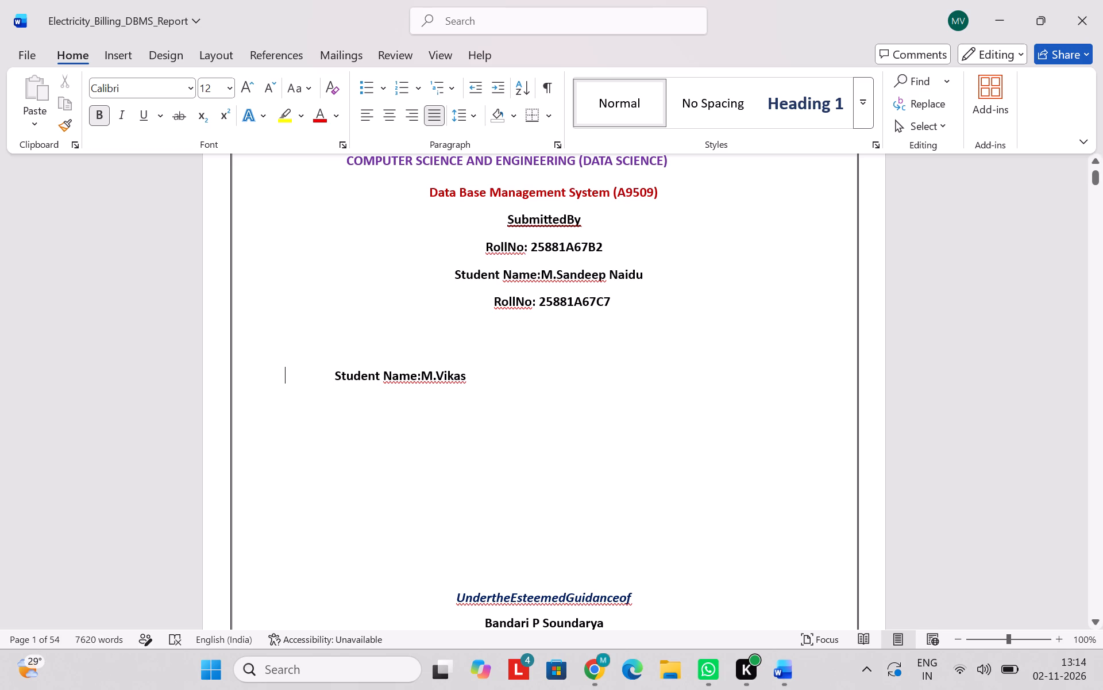
Delete all leading spaces before the second student's Student Name so it starts at the page's left text margin.
{"action": "left_click", "coordinate": [329, 385]}
{"action": "key", "text": "Right"}
{"action": "key", "text": "Right"}
{"action": "key", "text": "Right"}
{"action": "key", "text": "Left"}
{"action": "key", "text": "BackSpace"}
{"action": "key", "text": "BackSpace"}
{"action": "key", "text": "BackSpace"}
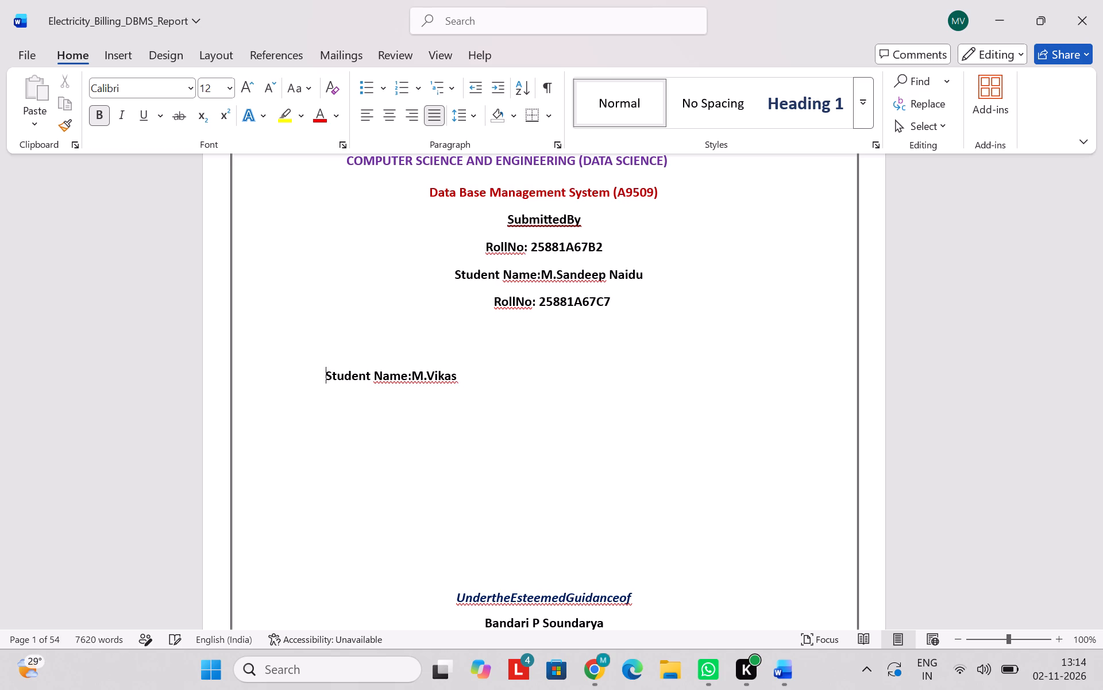
{"action": "key", "text": "BackSpace"}
{"action": "key", "text": "BackSpace"}
{"action": "key", "text": "BackSpace"}
{"action": "key", "text": "BackSpace"}
{"action": "key", "text": "BackSpace"}
{"action": "key", "text": "BackSpace"}
{"action": "key", "text": "BackSpace"}
{"action": "key", "text": "BackSpace"}
{"action": "key", "text": "BackSpace"}
{"action": "key", "text": "BackSpace"}
{"action": "key", "text": "BackSpace"}
{"action": "key", "text": "BackSpace"}
{"action": "key", "text": "BackSpace"}
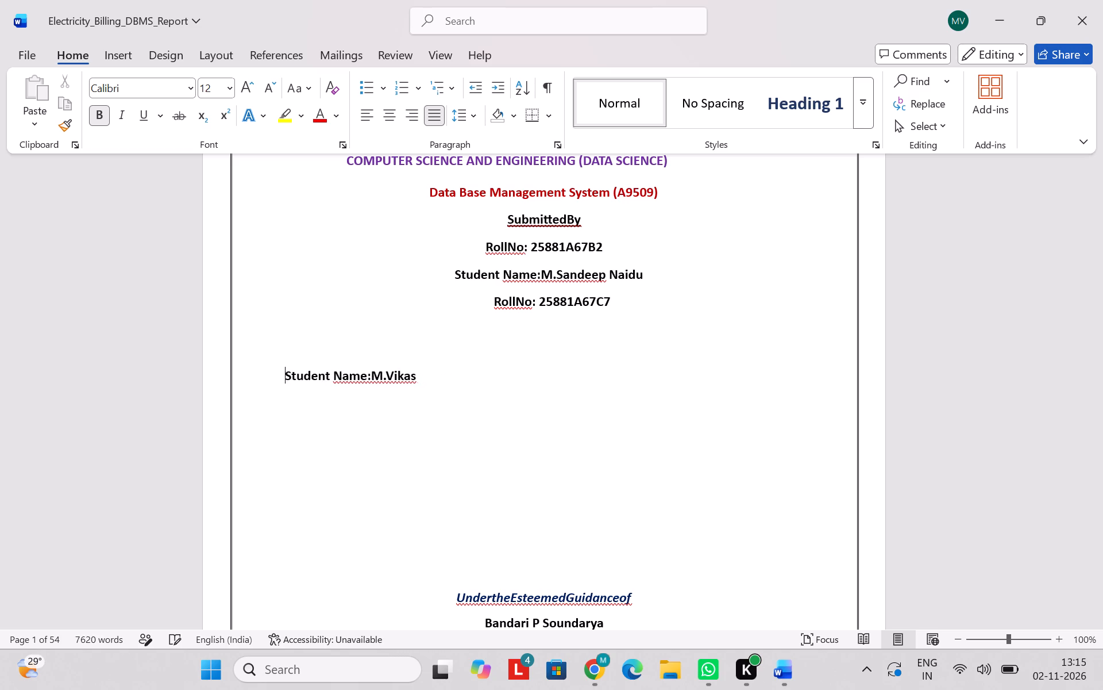
Rejoin the second student's Student Name to its RollNo line and reduce the gap between them to a single space.
{"action": "key", "text": "BackSpace"}
{"action": "key", "text": "BackSpace"}
{"action": "key", "text": "BackSpace"}
{"action": "key", "text": "BackSpace"}
{"action": "key", "text": "BackSpace"}
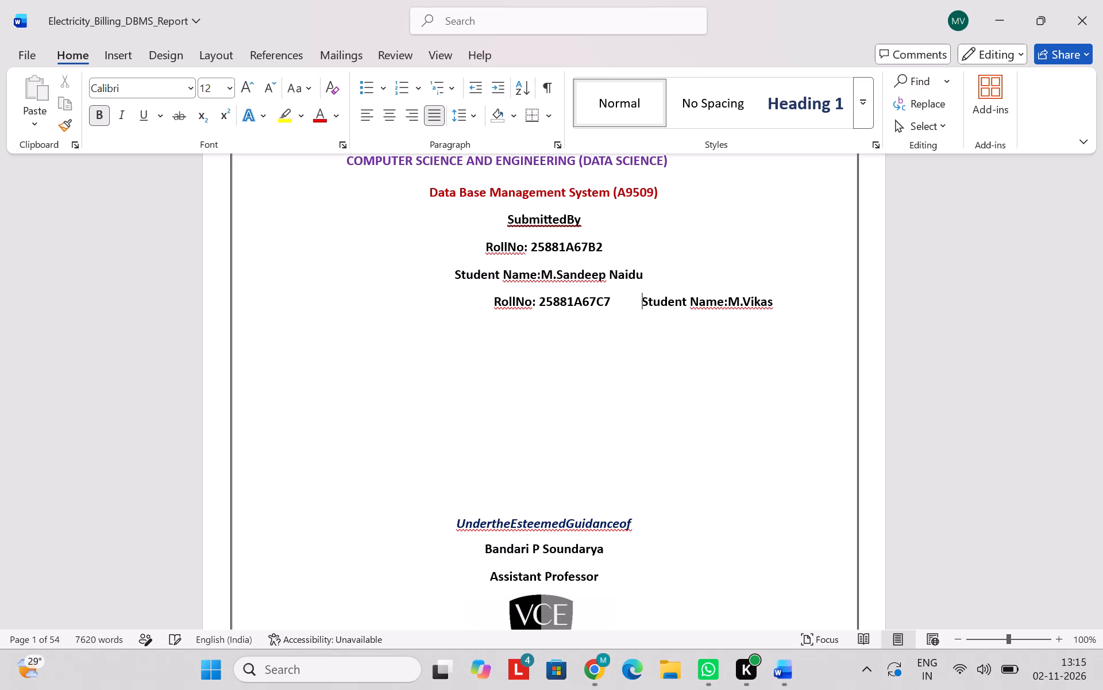
{"action": "key", "text": "BackSpace"}
{"action": "key", "text": "BackSpace"}
{"action": "key", "text": "BackSpace"}
{"action": "key", "text": "BackSpace"}
{"action": "key", "text": "BackSpace"}
{"action": "key", "text": "BackSpace"}
{"action": "key", "text": "BackSpace"}
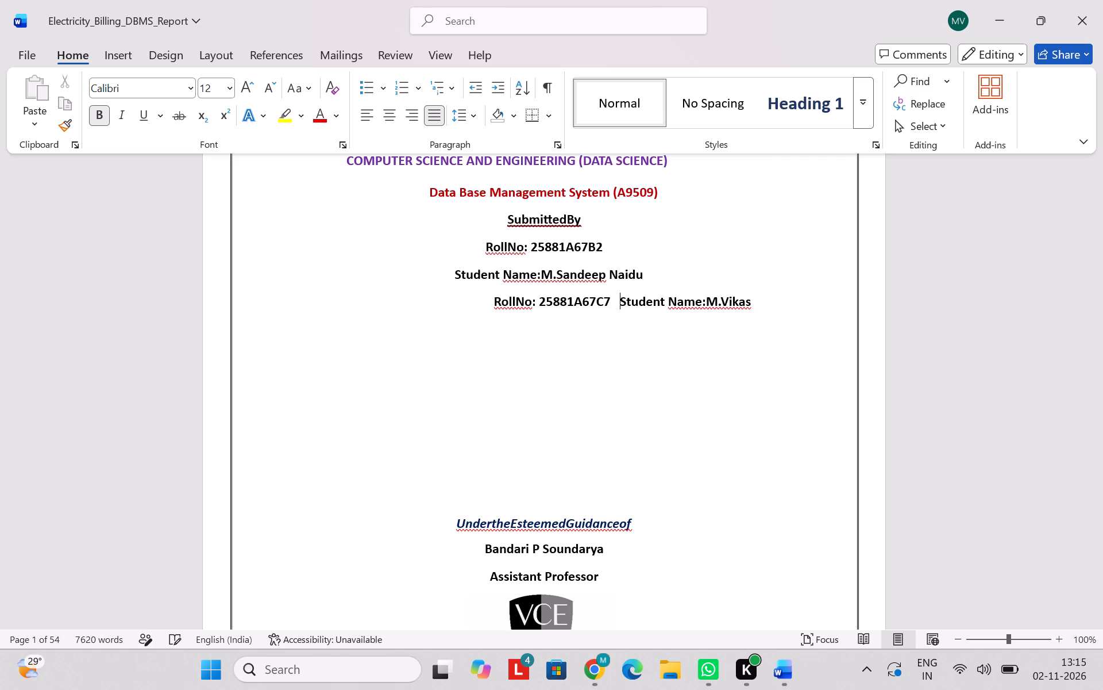
{"action": "key", "text": "BackSpace"}
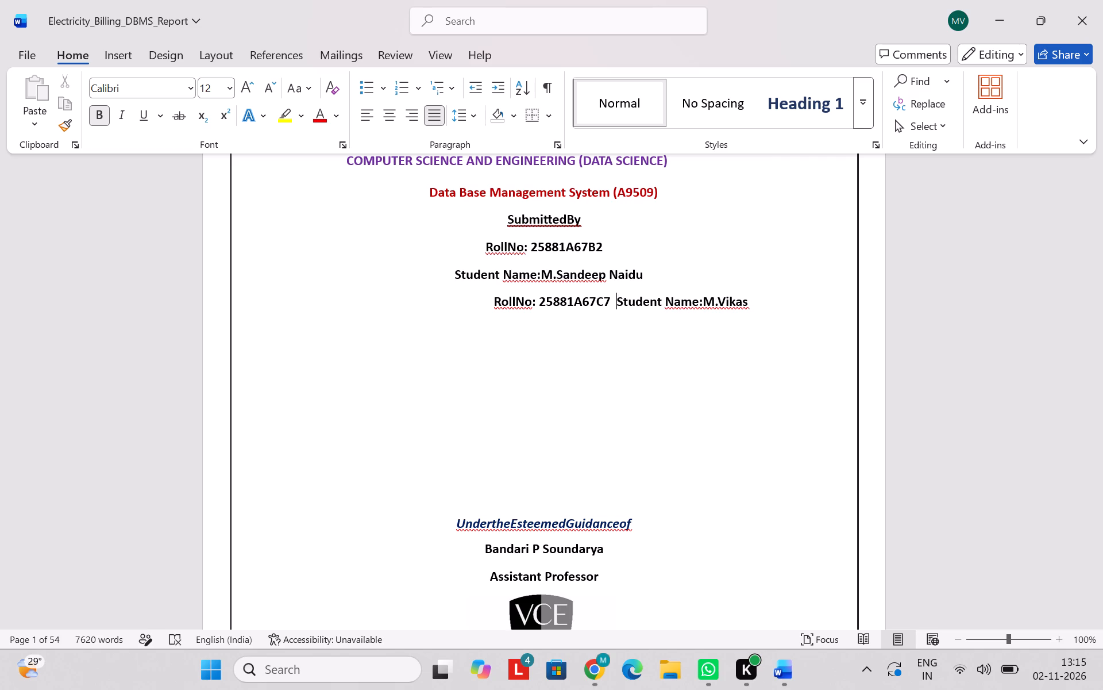
{"action": "key", "text": "BackSpace"}
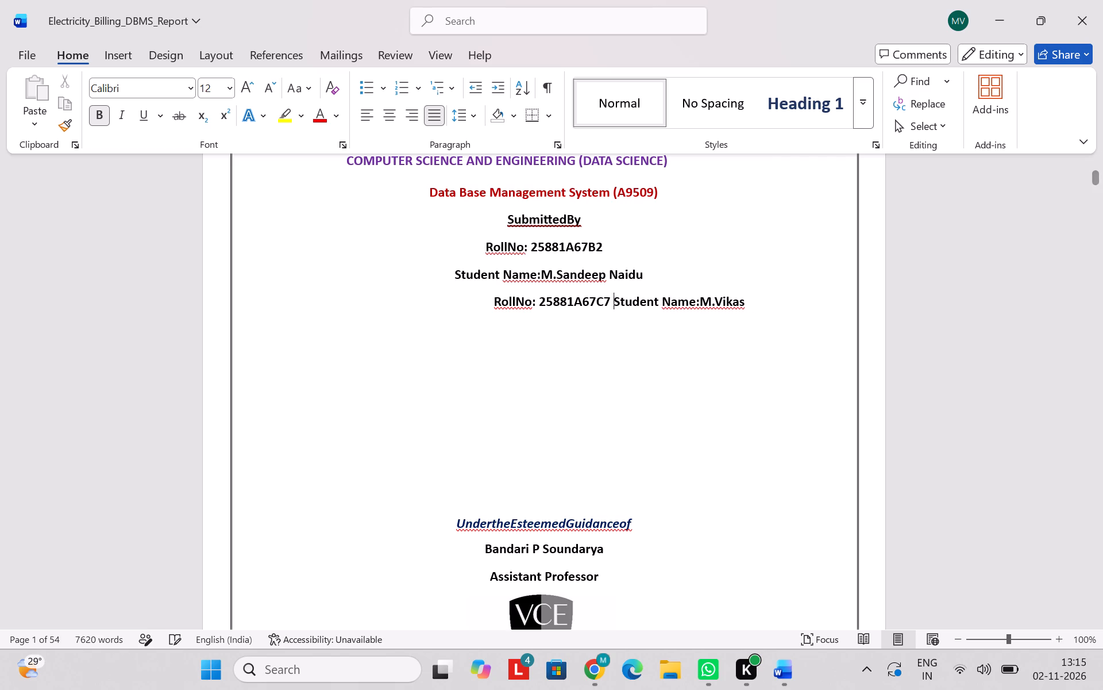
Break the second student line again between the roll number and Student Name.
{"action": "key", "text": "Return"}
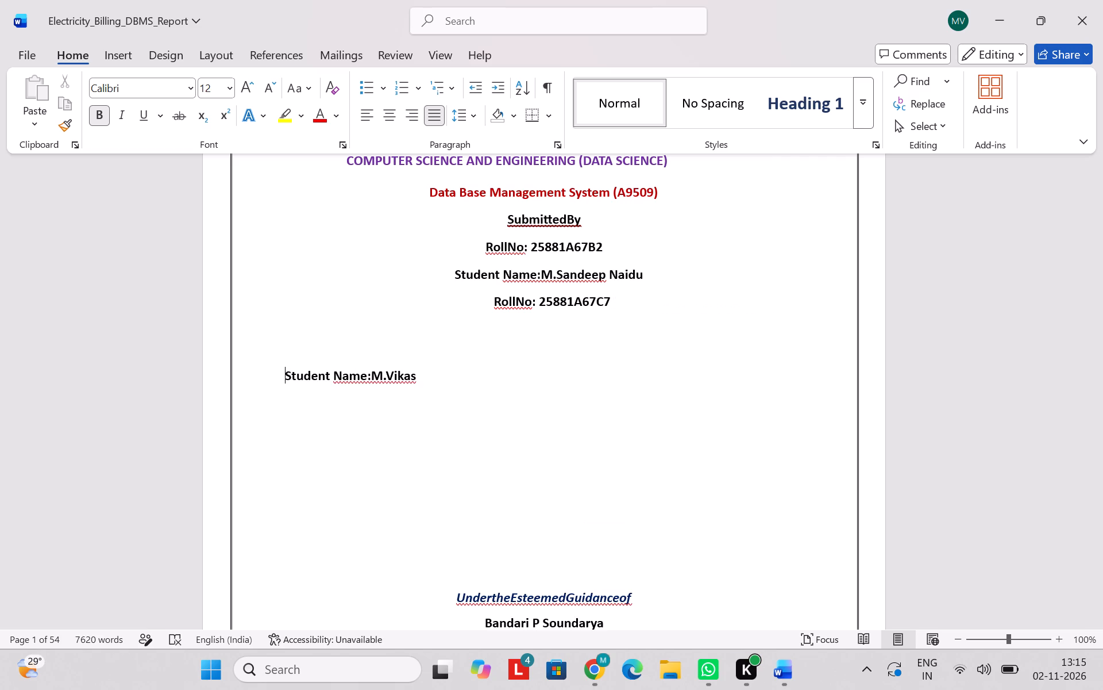
Join the second student's RollNo line onto the end of the first student's Student Name line.
{"action": "key", "text": "Up"}
{"action": "key", "text": "BackSpace"}
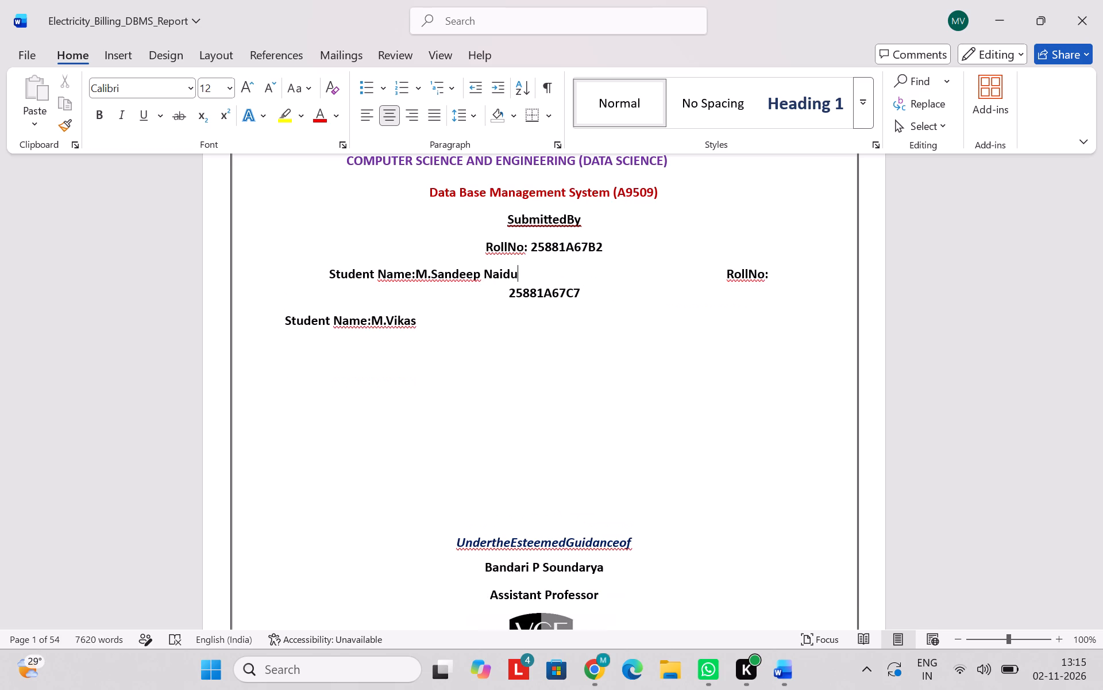
Delete the spaces before the first student's Student Name and rejoin the name to the RollNo line above.
{"action": "left_click", "coordinate": [325, 273]}
{"action": "key", "text": "BackSpace"}
{"action": "key", "text": "BackSpace"}
{"action": "key", "text": "BackSpace"}
{"action": "key", "text": "BackSpace"}
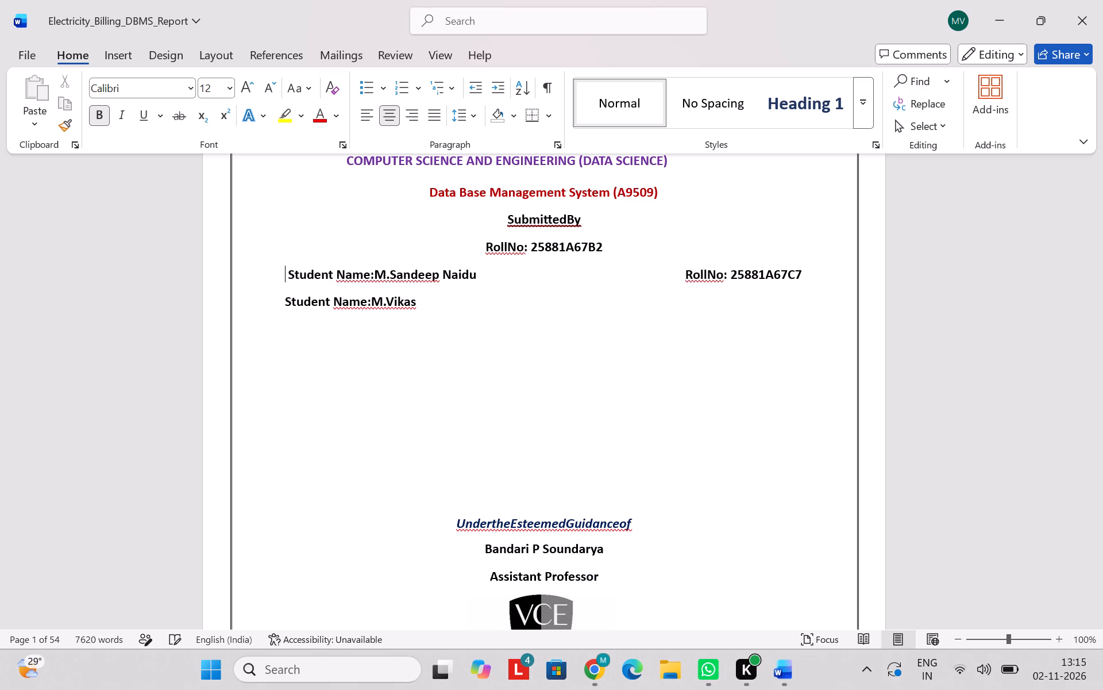
{"action": "key", "text": "BackSpace"}
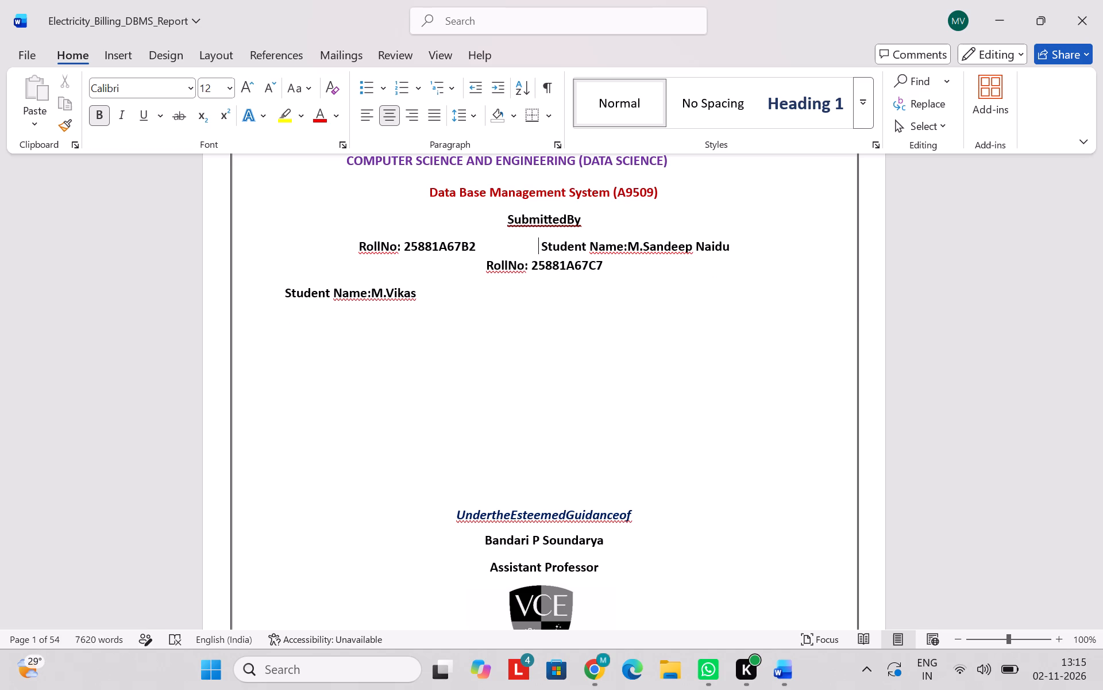
Rejoin the second student's Student Name to the line holding its roll number.
{"action": "double_click", "coordinate": [281, 288]}
{"action": "left_click", "coordinate": [283, 337]}
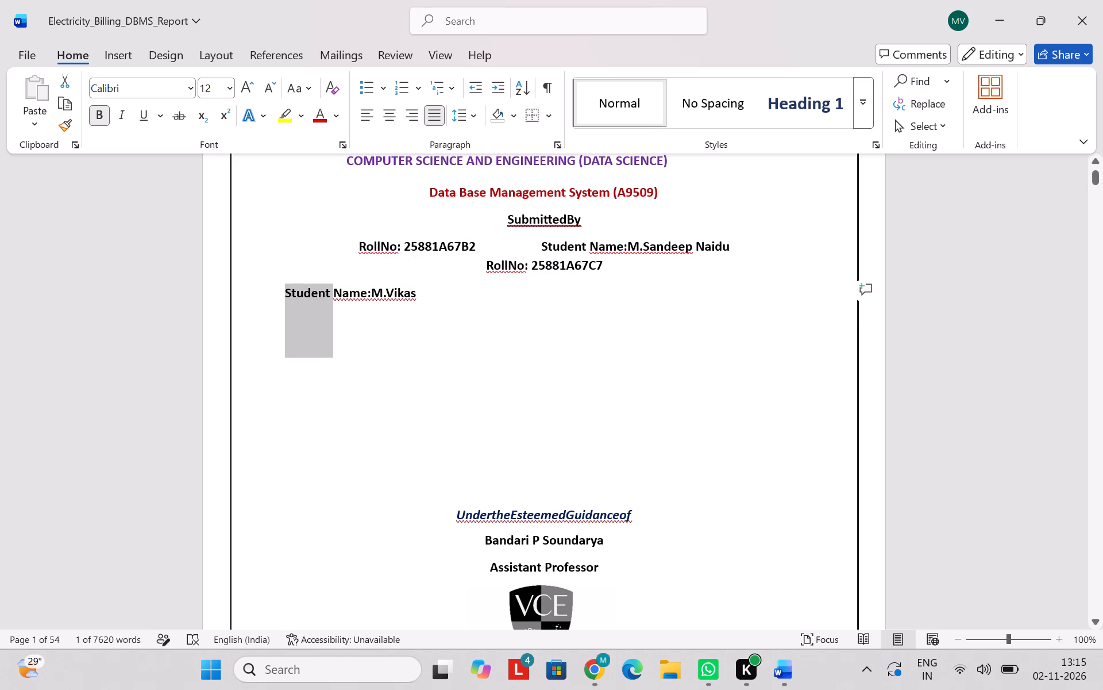
{"action": "key", "text": "BackSpace"}
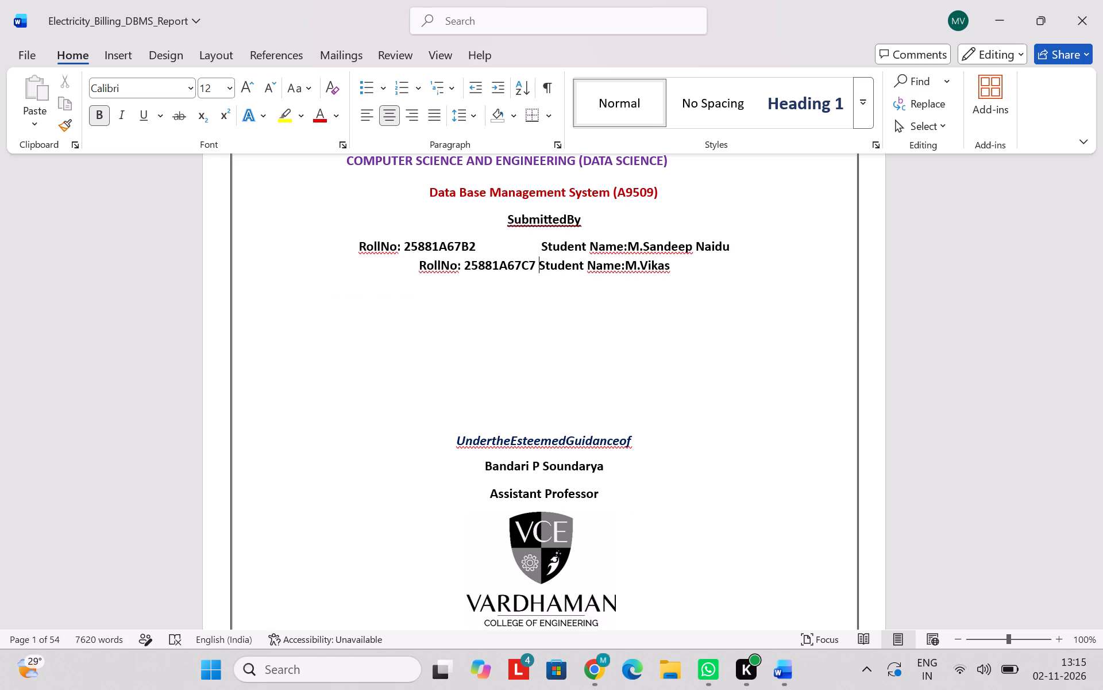
Widen the gap between the second student's roll number and Student Name to a few spaces.
{"action": "key", "text": "space"}
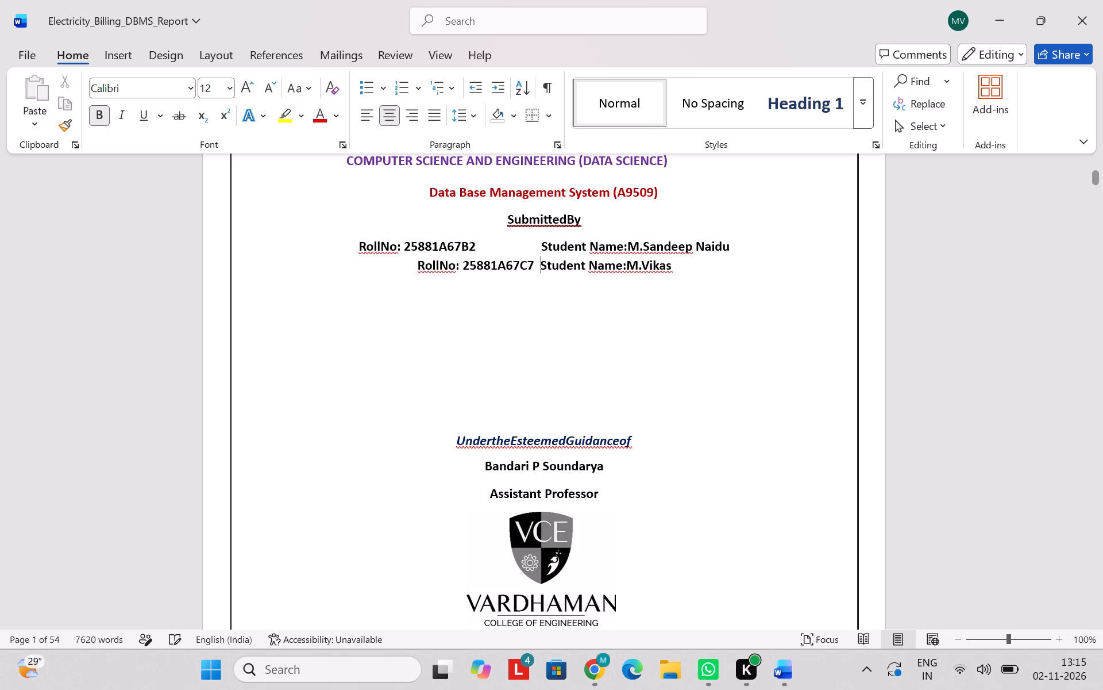
{"action": "key", "text": "space"}
{"action": "key", "text": "BackSpace"}
{"action": "key", "text": "BackSpace"}
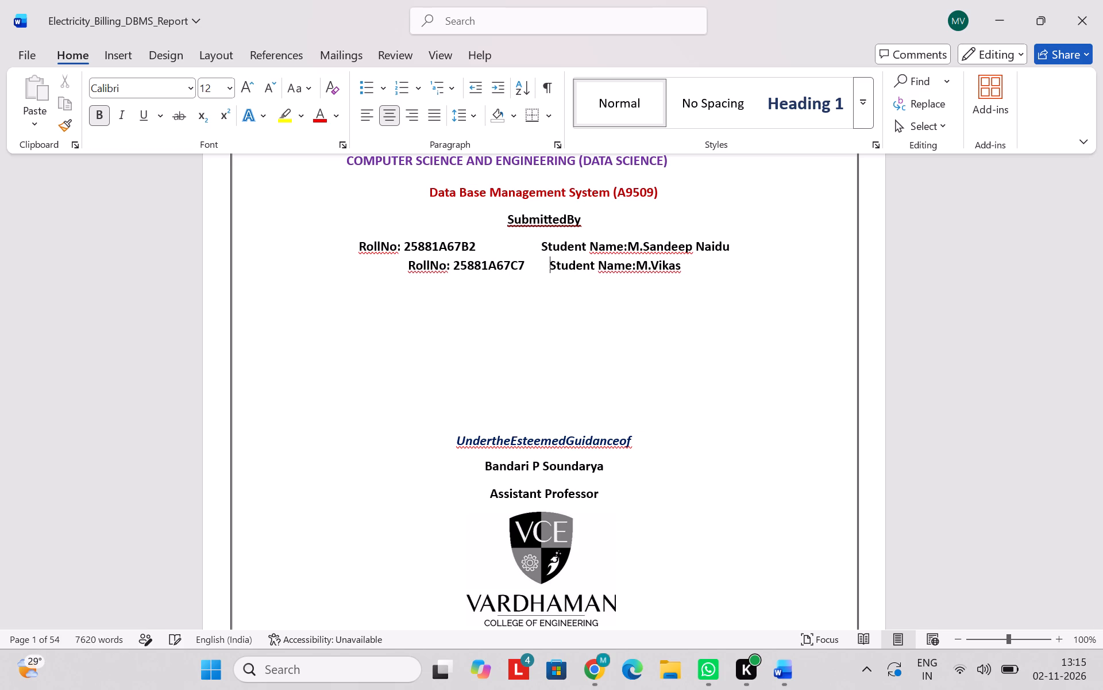
{"action": "key", "text": "BackSpace"}
{"action": "key", "text": "BackSpace"}
{"action": "key", "text": "BackSpace"}
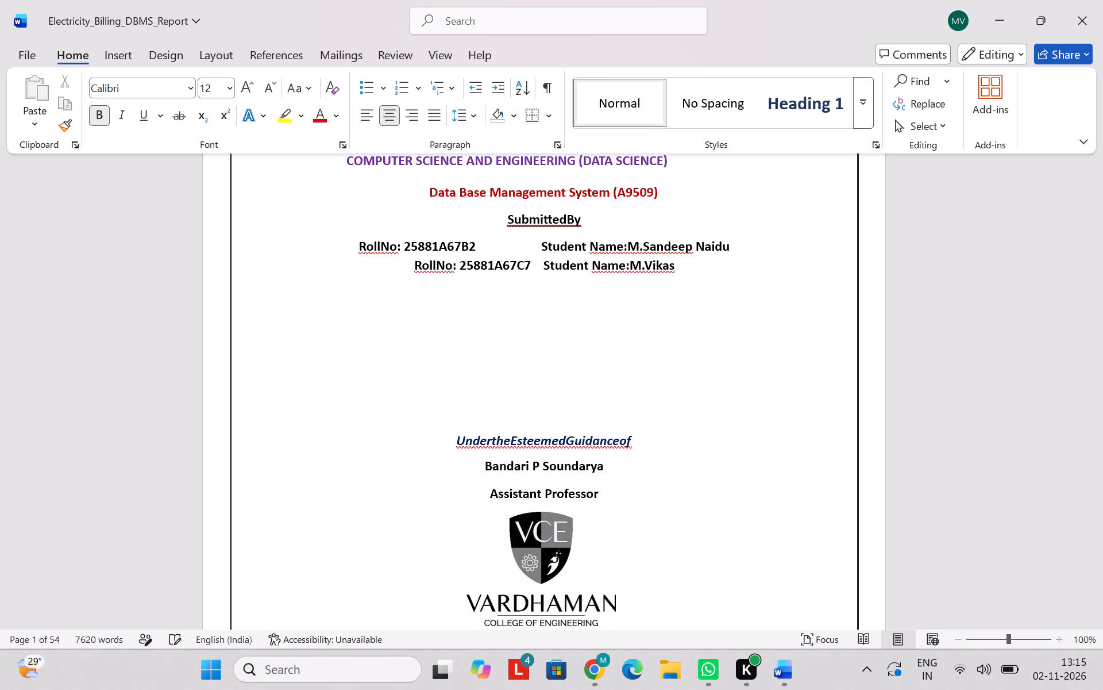
Try to delete the spaces before the second student's RollNo to shift it under the first student's RollNo.
{"action": "left_click", "coordinate": [406, 264]}
{"action": "key", "text": "BackSpace"}
{"action": "key", "text": "BackSpace"}
{"action": "key", "text": "BackSpace"}
{"action": "key", "text": "BackSpace"}
{"action": "key", "text": "BackSpace"}
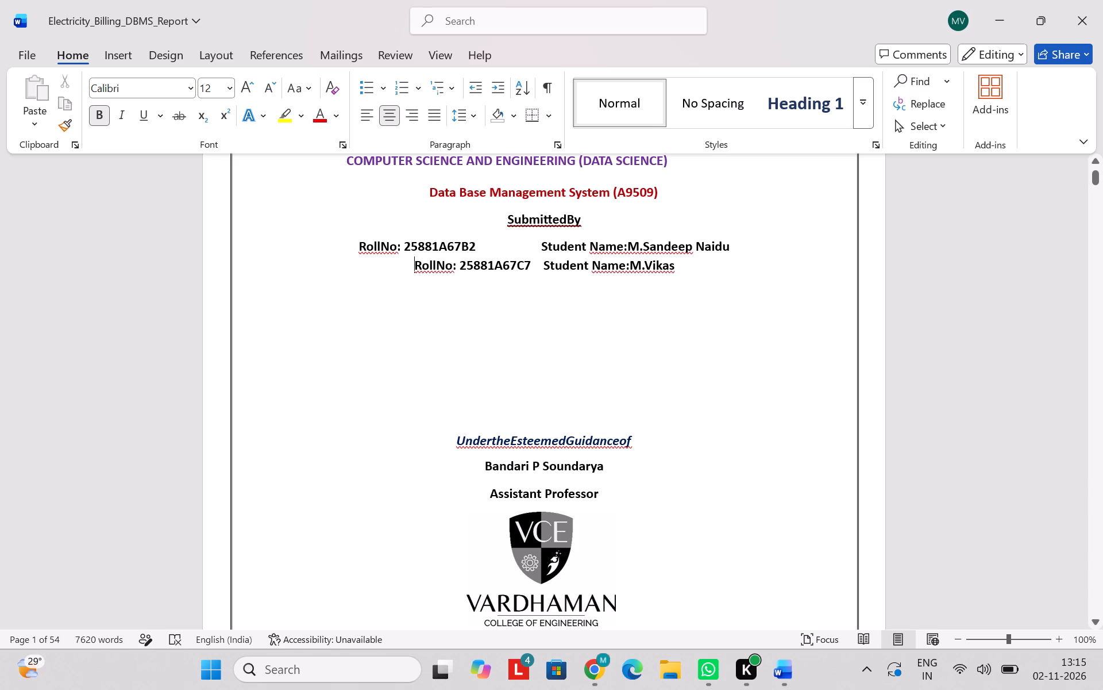
{"action": "triple_click", "coordinate": [408, 267]}
{"action": "left_click", "coordinate": [408, 267]}
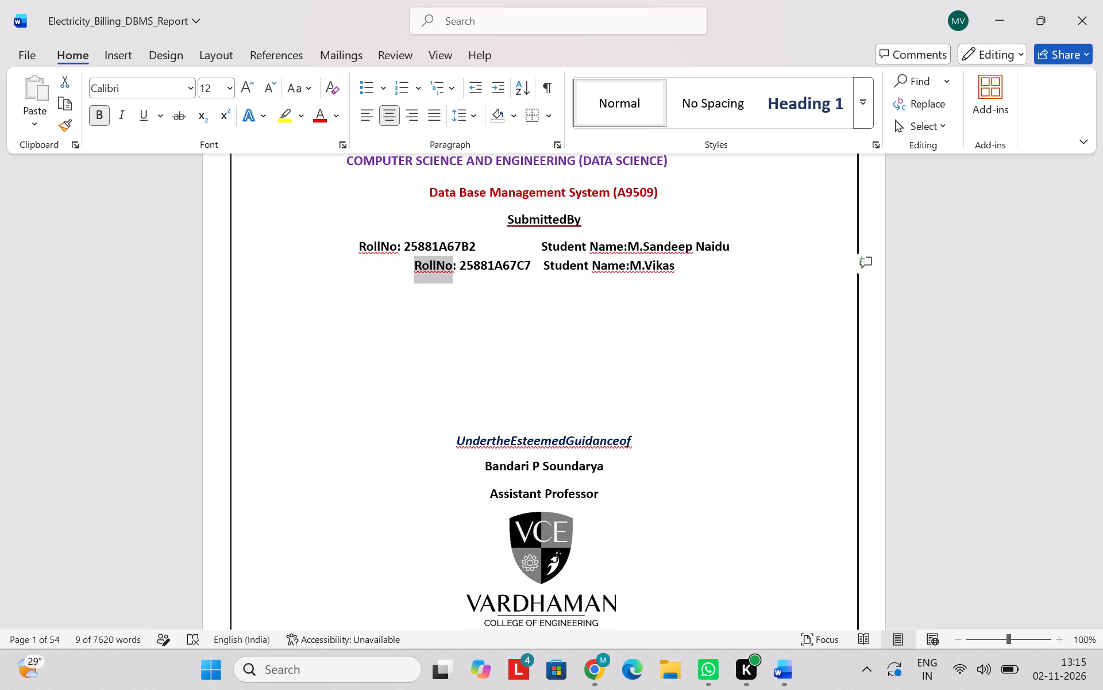
Close the Electricity_Billing_DBMS_Report document.
{"action": "left_click", "coordinate": [1077, 2]}
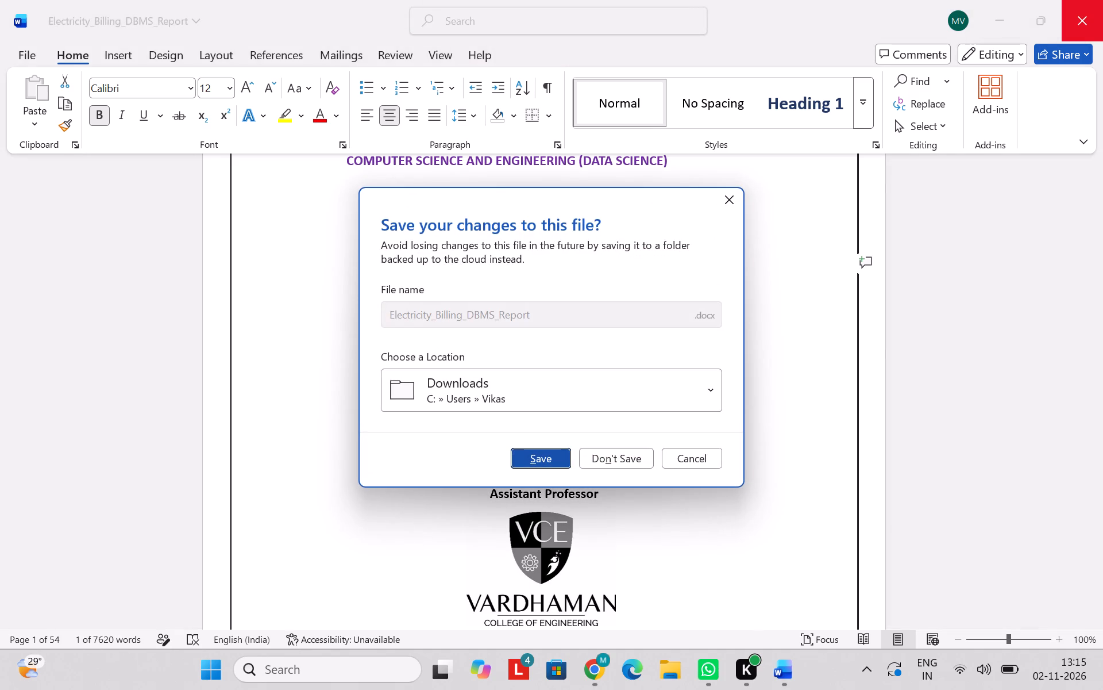
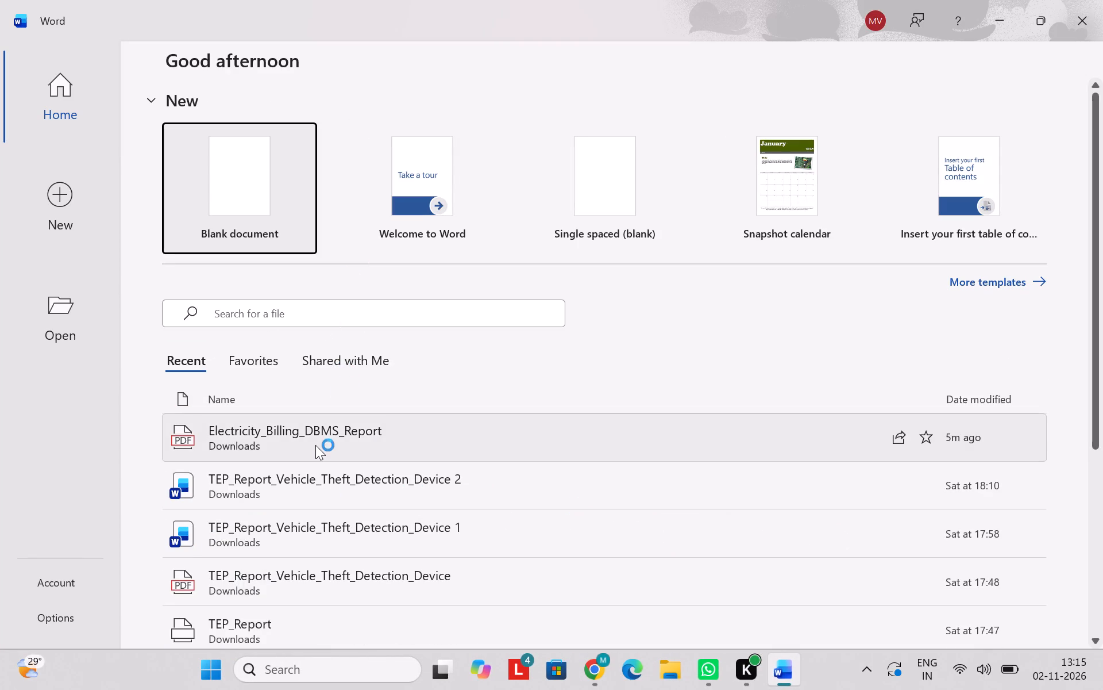
Reopen the Electricity_Billing_DBMS_Report PDF from the recent files and go to its CERTIFICATE page.
{"action": "double_click", "coordinate": [315, 444]}
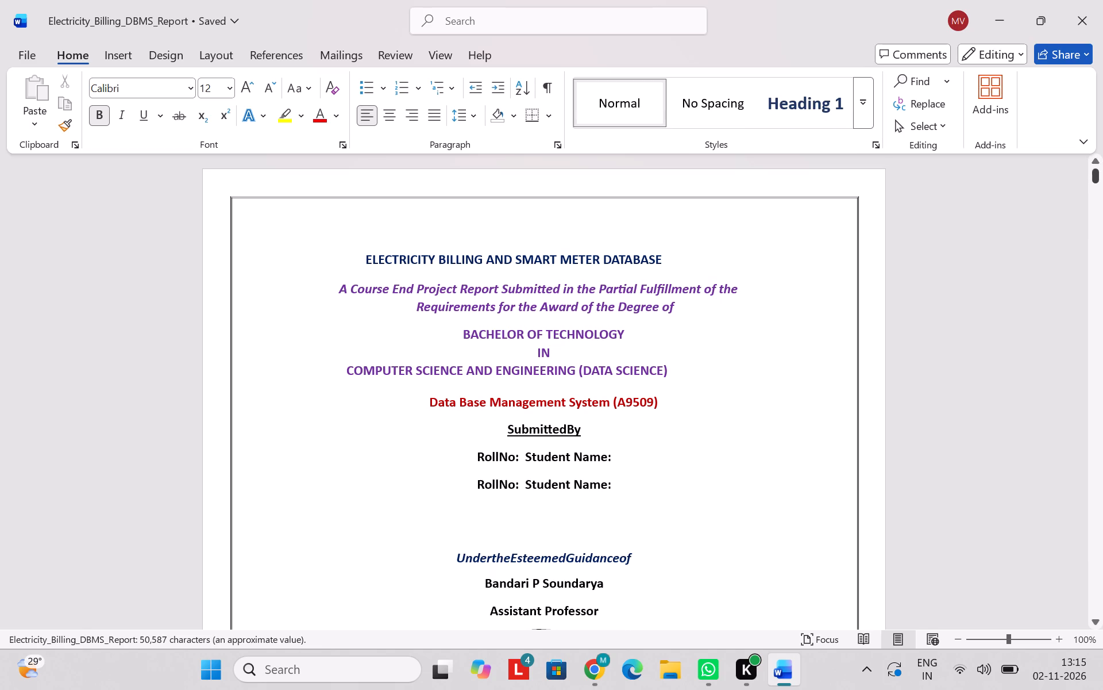
{"action": "left_click_drag", "start_coordinate": [1099, 170], "coordinate": [1102, 168]}
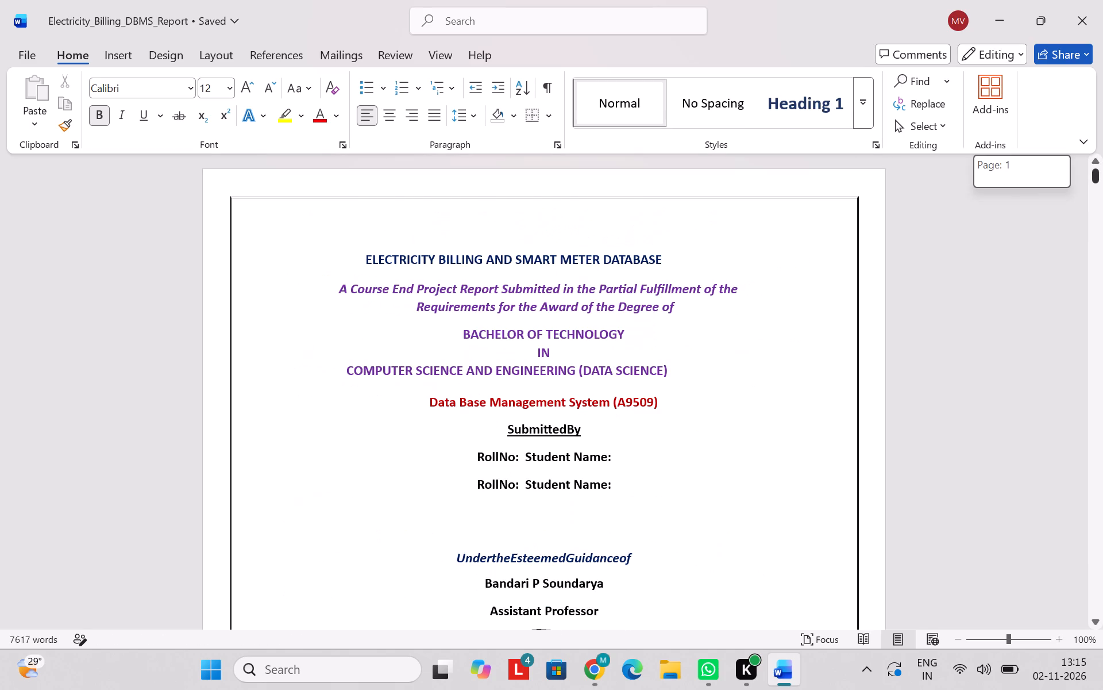
{"action": "left_click_drag", "start_coordinate": [1102, 168], "coordinate": [1102, 176]}
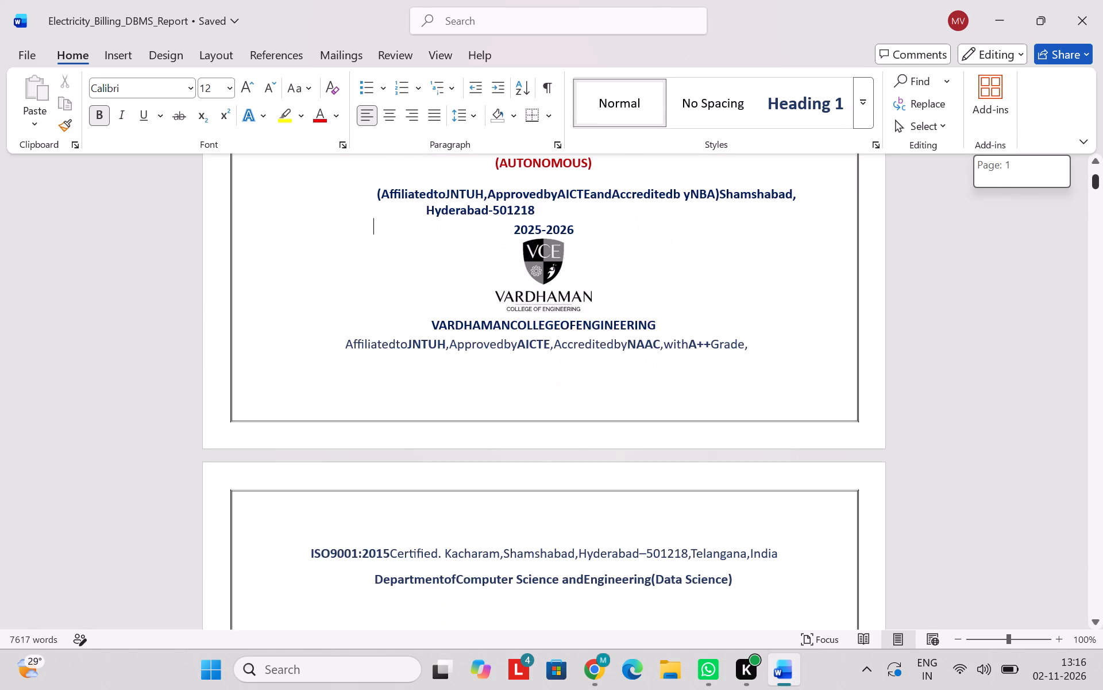
{"action": "left_click_drag", "start_coordinate": [1102, 176], "coordinate": [1102, 174]}
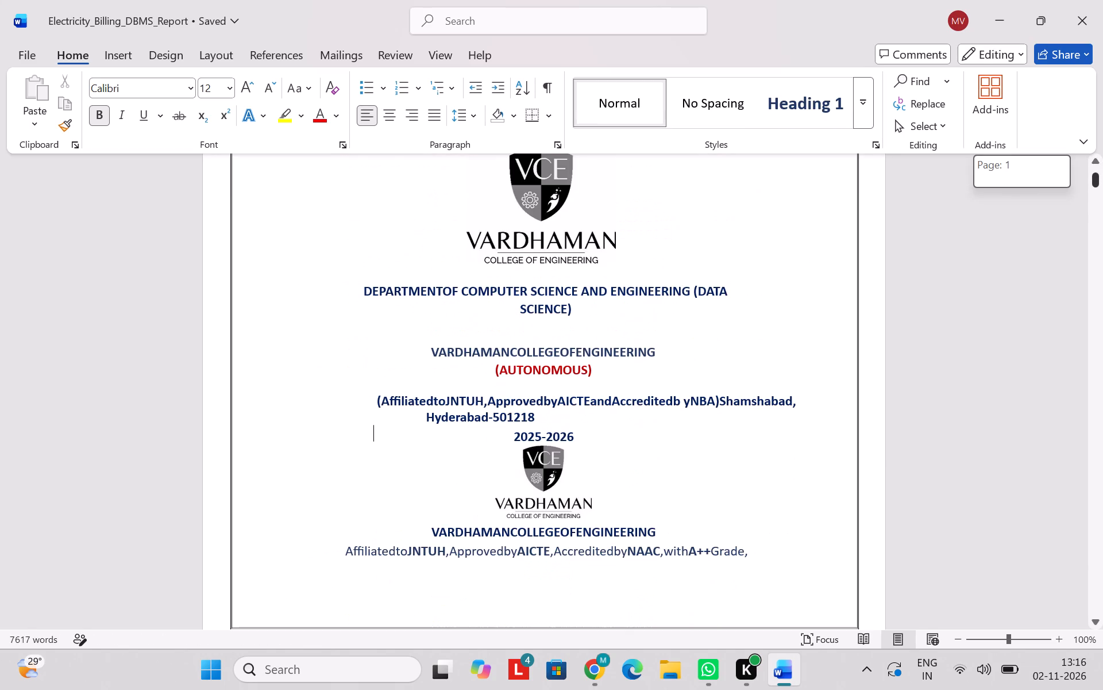
{"action": "left_click_drag", "start_coordinate": [1102, 174], "coordinate": [1102, 179]}
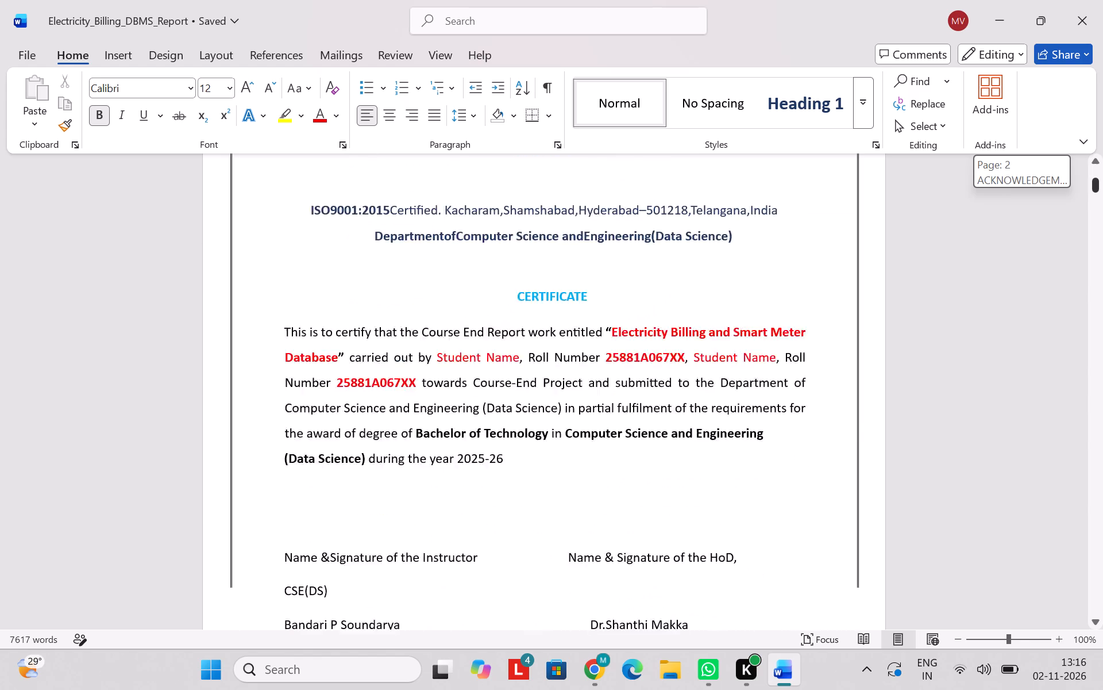
{"action": "left_click_drag", "start_coordinate": [1102, 179], "coordinate": [1102, 180]}
{"action": "left_click", "coordinate": [1102, 180]}
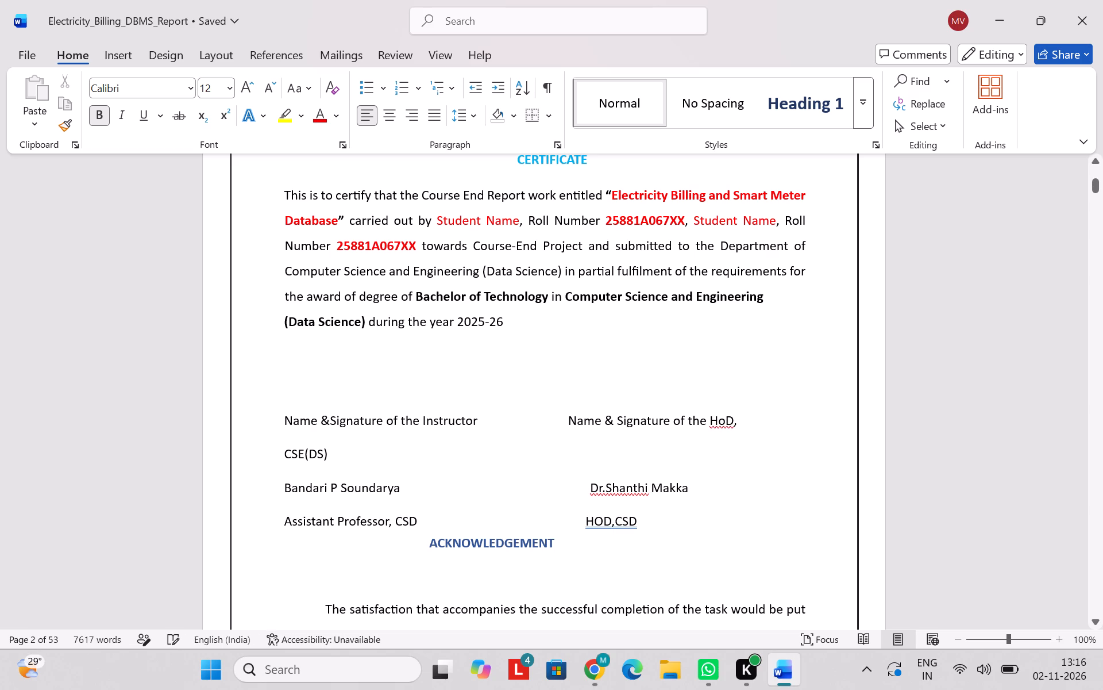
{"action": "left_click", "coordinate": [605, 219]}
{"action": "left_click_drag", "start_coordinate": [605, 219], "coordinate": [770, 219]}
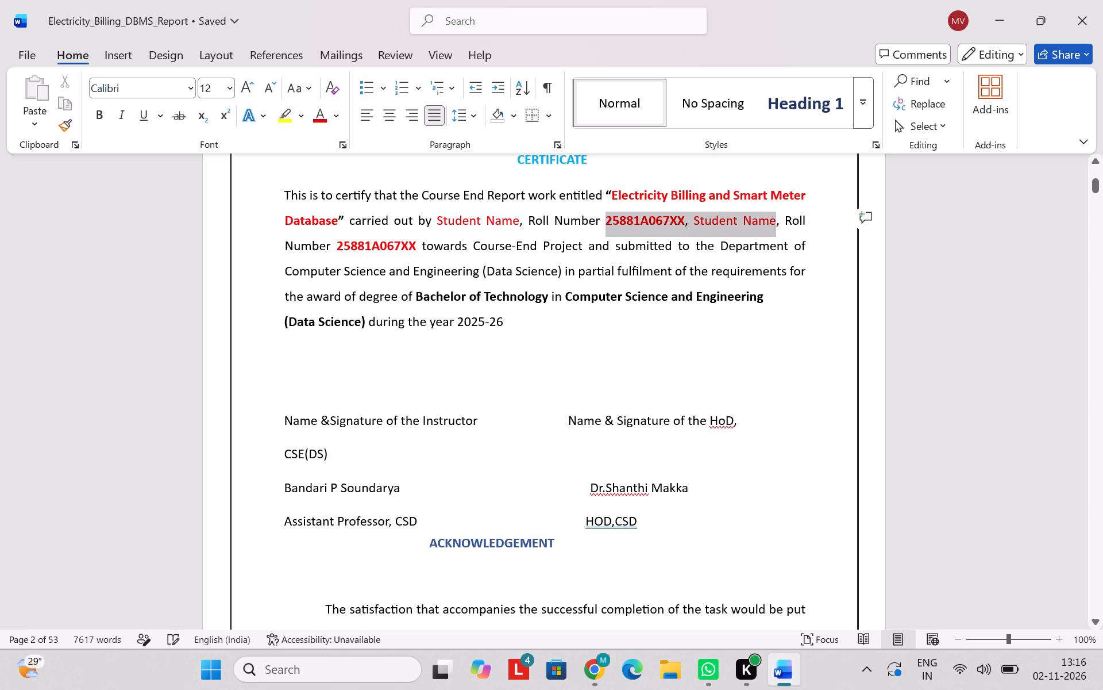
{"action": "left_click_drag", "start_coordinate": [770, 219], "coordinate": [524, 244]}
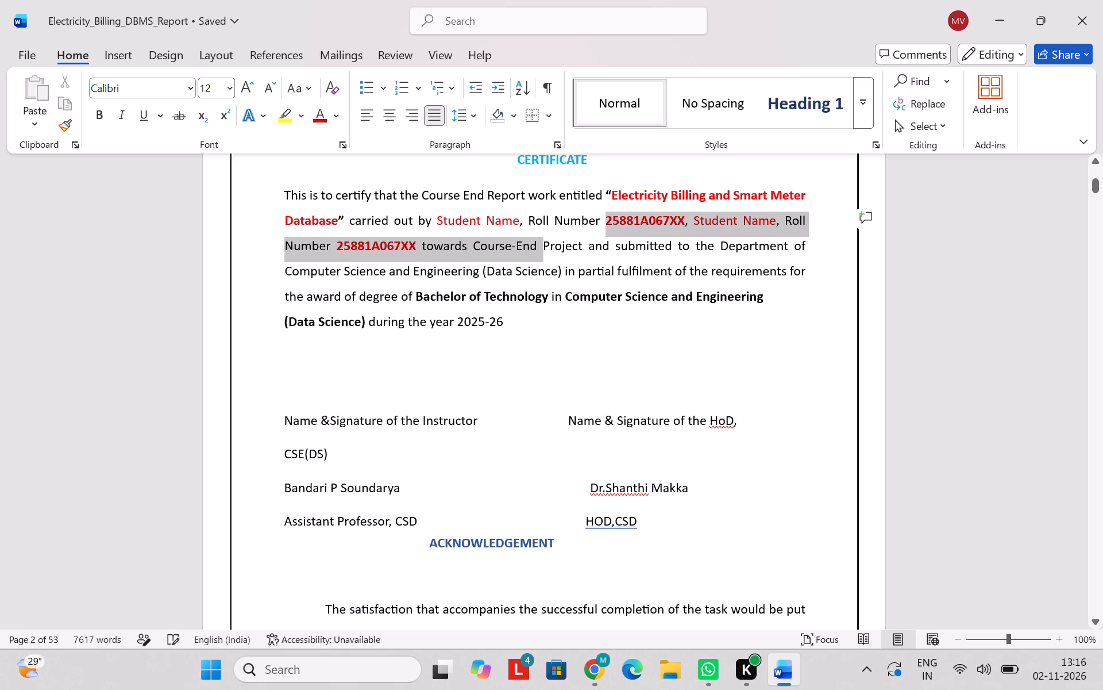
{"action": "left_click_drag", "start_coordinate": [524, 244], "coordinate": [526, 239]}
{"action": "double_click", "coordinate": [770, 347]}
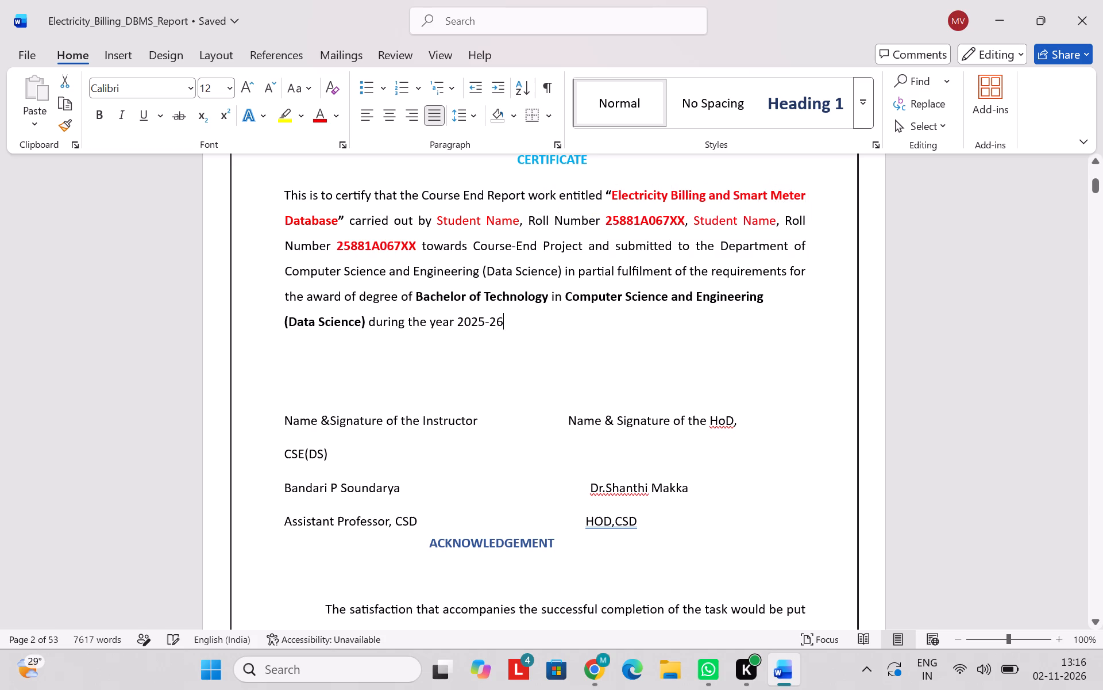
Move the word Student behind Name in the certificate's first student-name placeholder.
{"action": "double_click", "coordinate": [436, 219]}
{"action": "left_click_drag", "start_coordinate": [438, 220], "coordinate": [609, 209]}
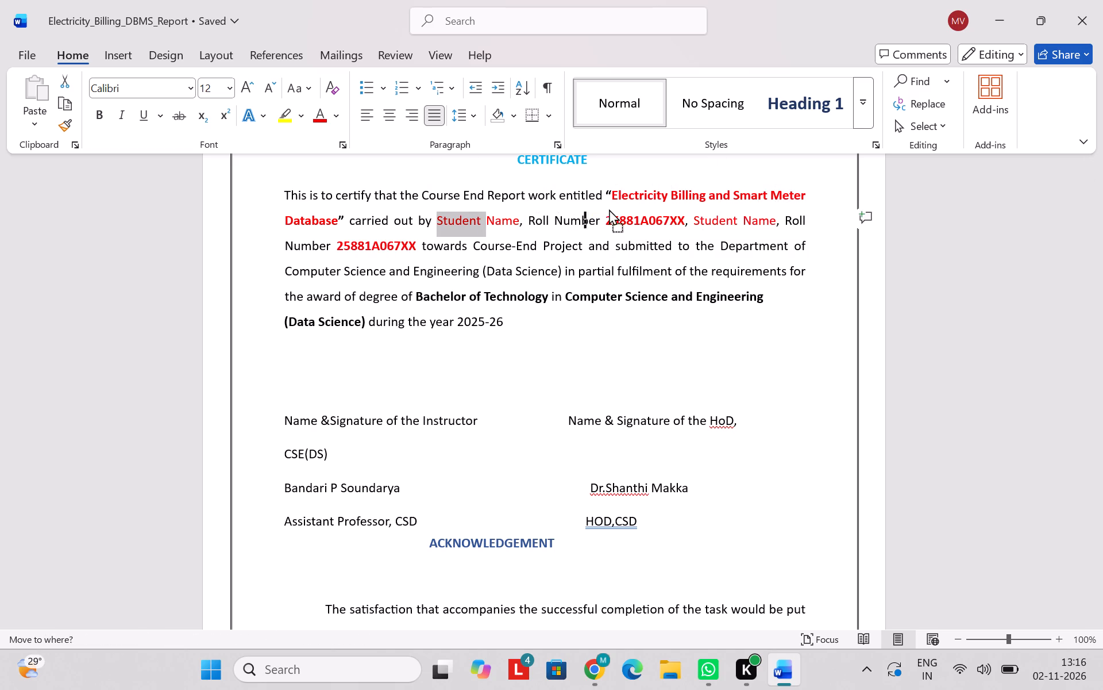
{"action": "left_click_drag", "start_coordinate": [609, 209], "coordinate": [509, 218]}
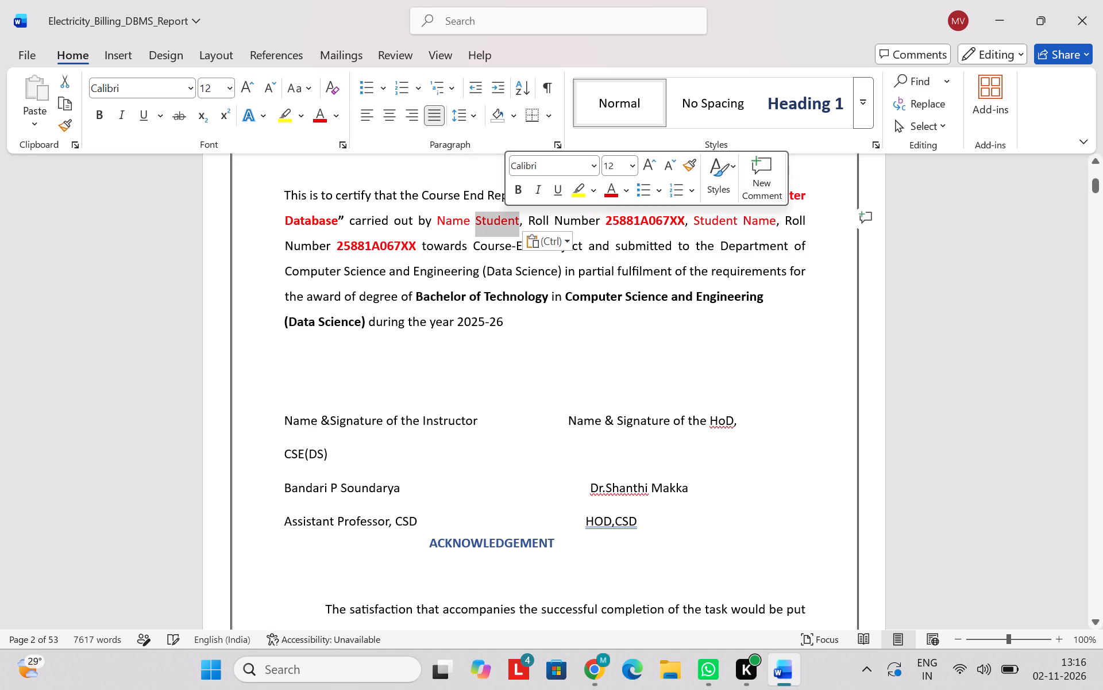
Duplicate both students' name and roll-number placeholders in the certificate paragraph, inserting the copy after the second roll number, preceded by a comma.
{"action": "left_click", "coordinate": [435, 220]}
{"action": "left_click_drag", "start_coordinate": [435, 220], "coordinate": [753, 225]}
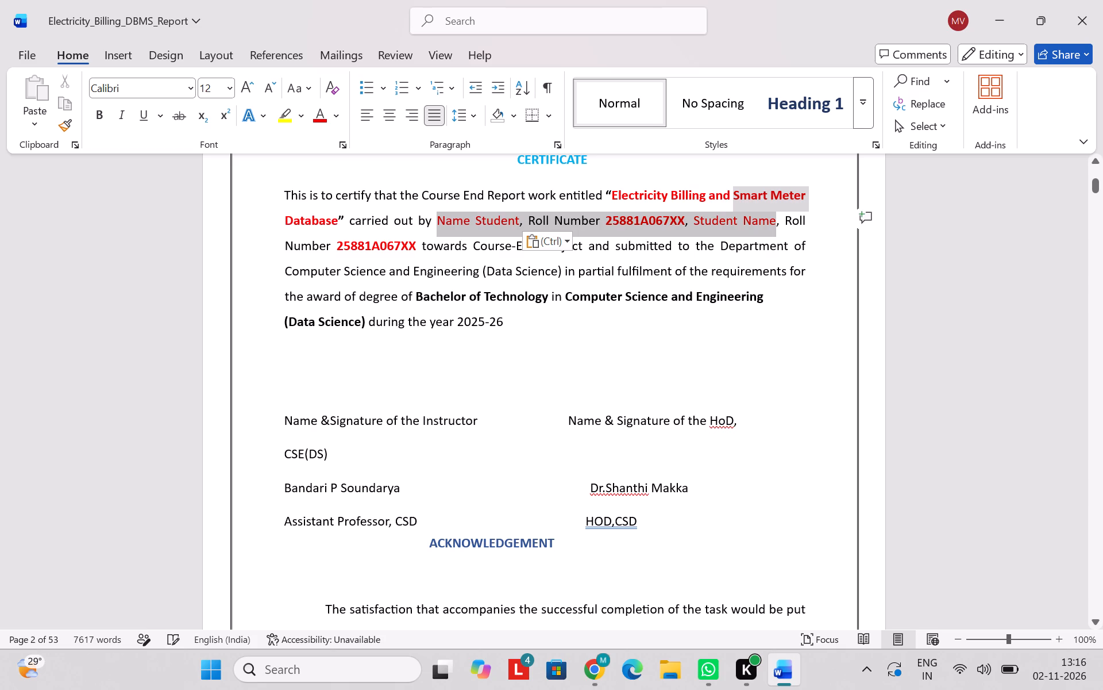
{"action": "left_click_drag", "start_coordinate": [753, 225], "coordinate": [473, 249]}
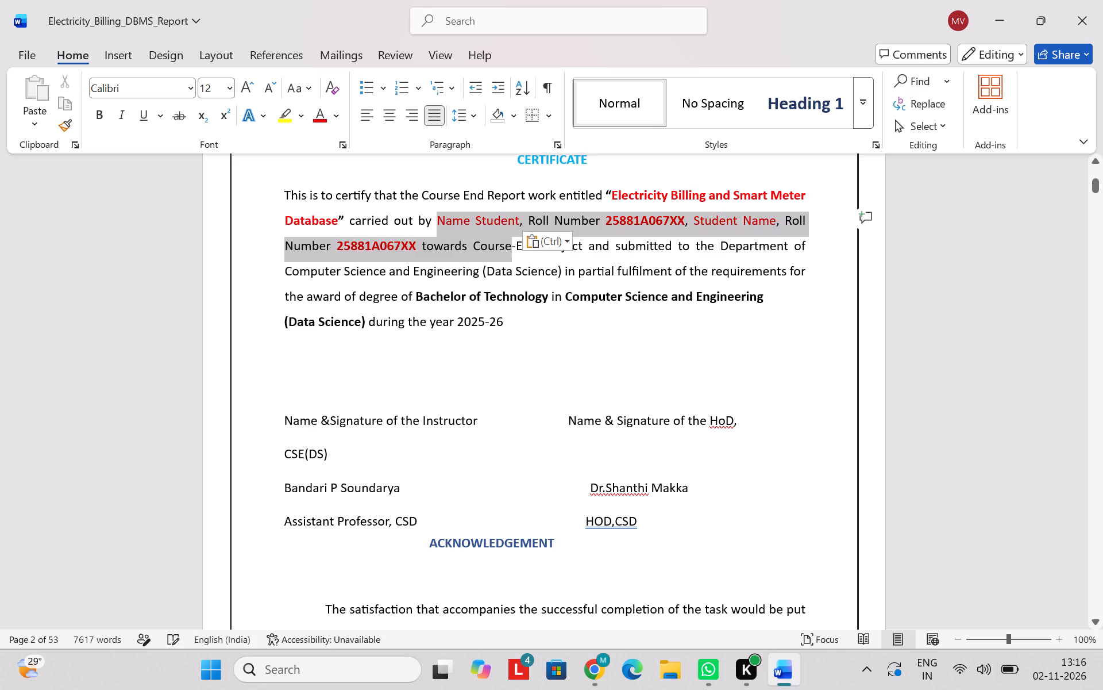
{"action": "left_click_drag", "start_coordinate": [473, 249], "coordinate": [414, 250]}
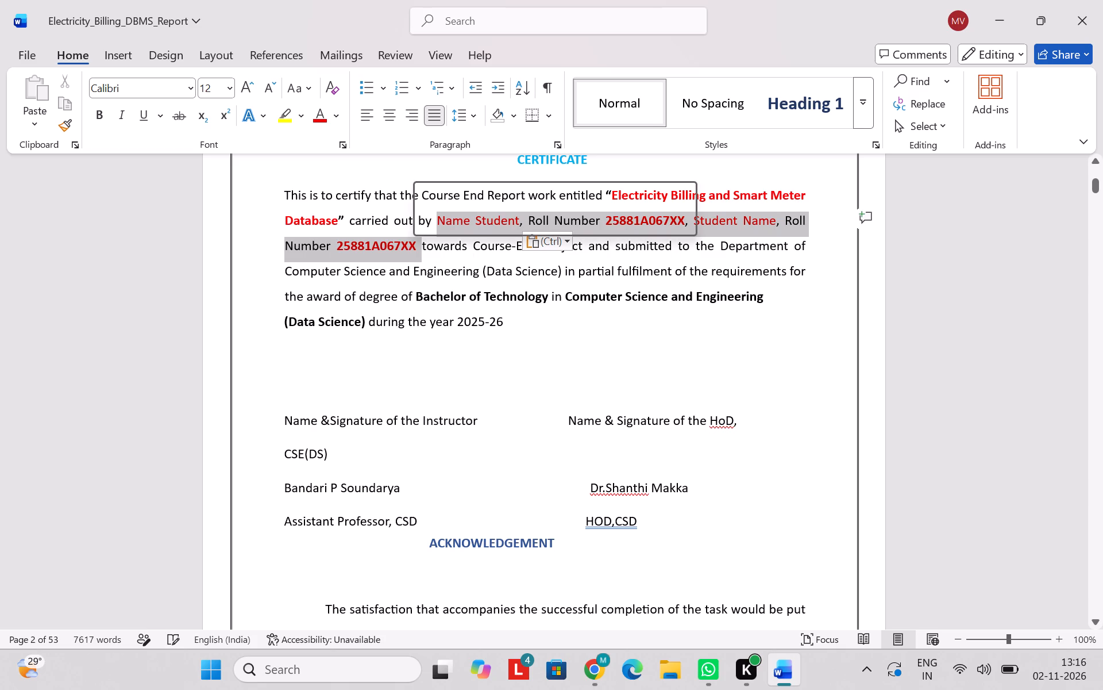
{"action": "right_click", "coordinate": [421, 248]}
{"action": "left_click", "coordinate": [475, 304]}
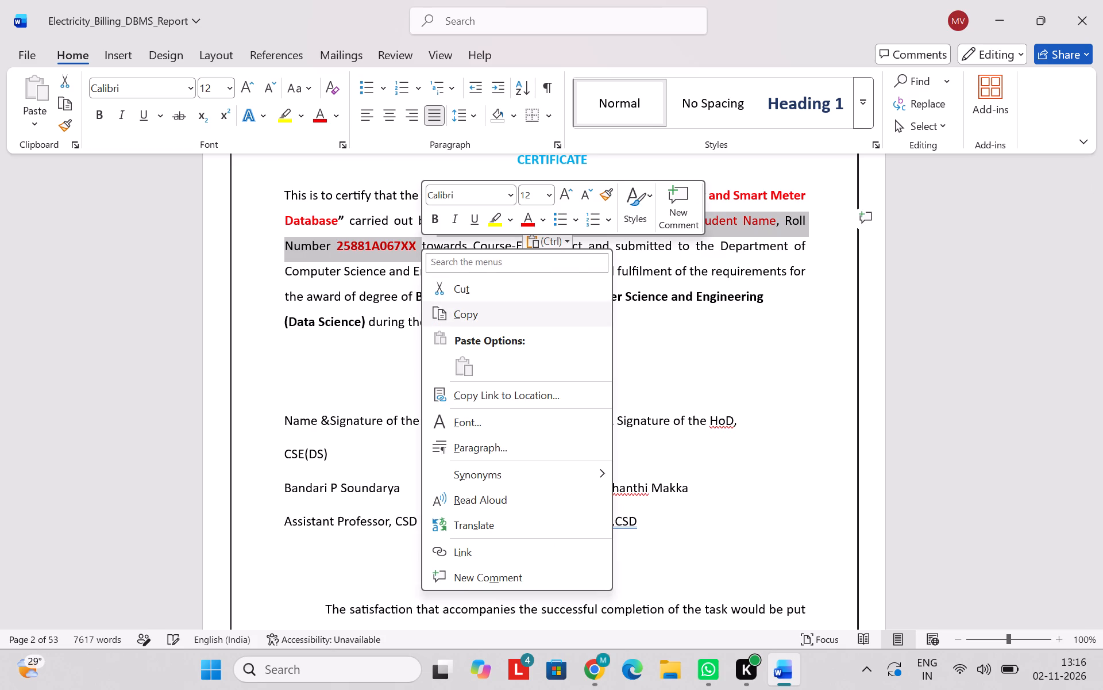
{"action": "left_click", "coordinate": [421, 259]}
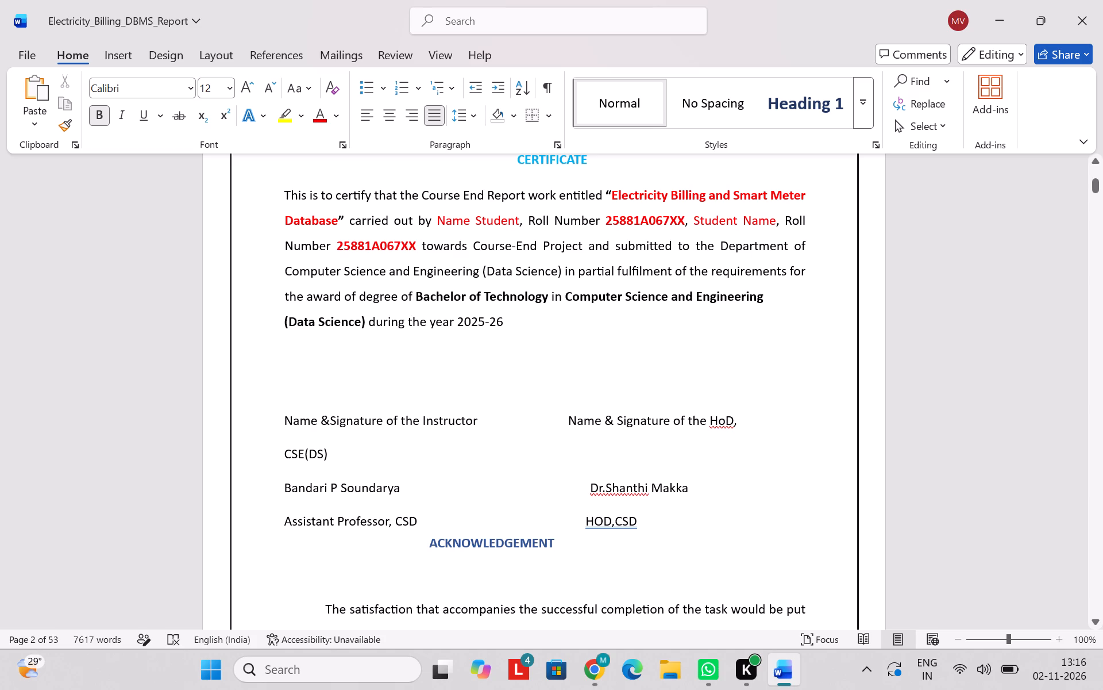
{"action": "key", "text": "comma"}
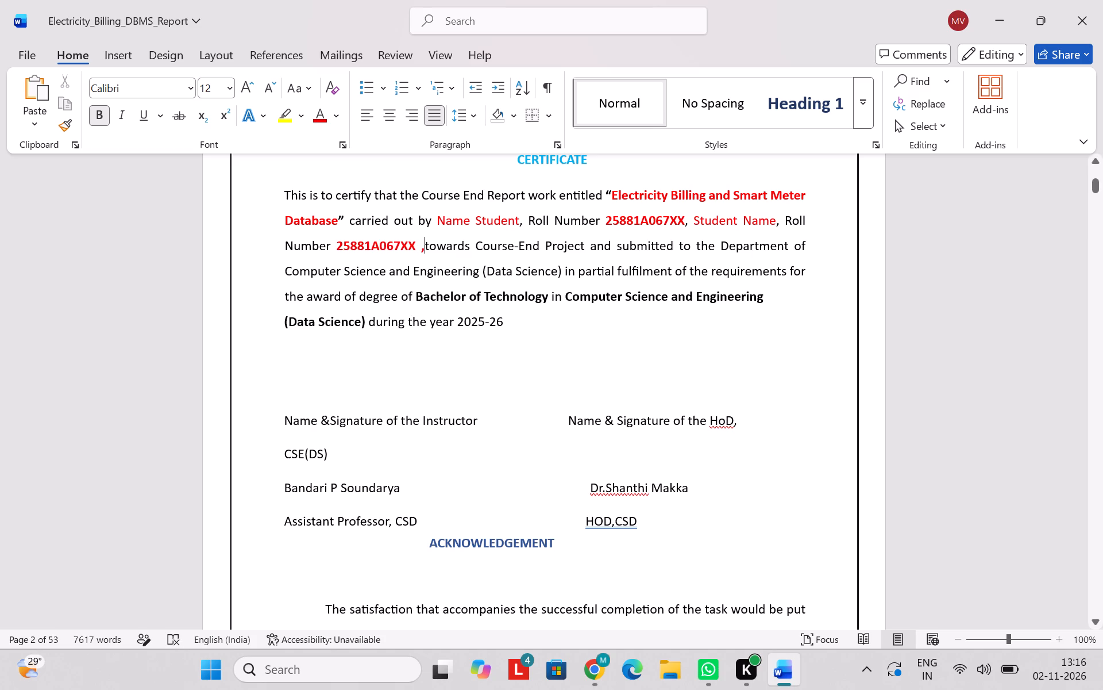
{"action": "key", "text": "BackSpace"}
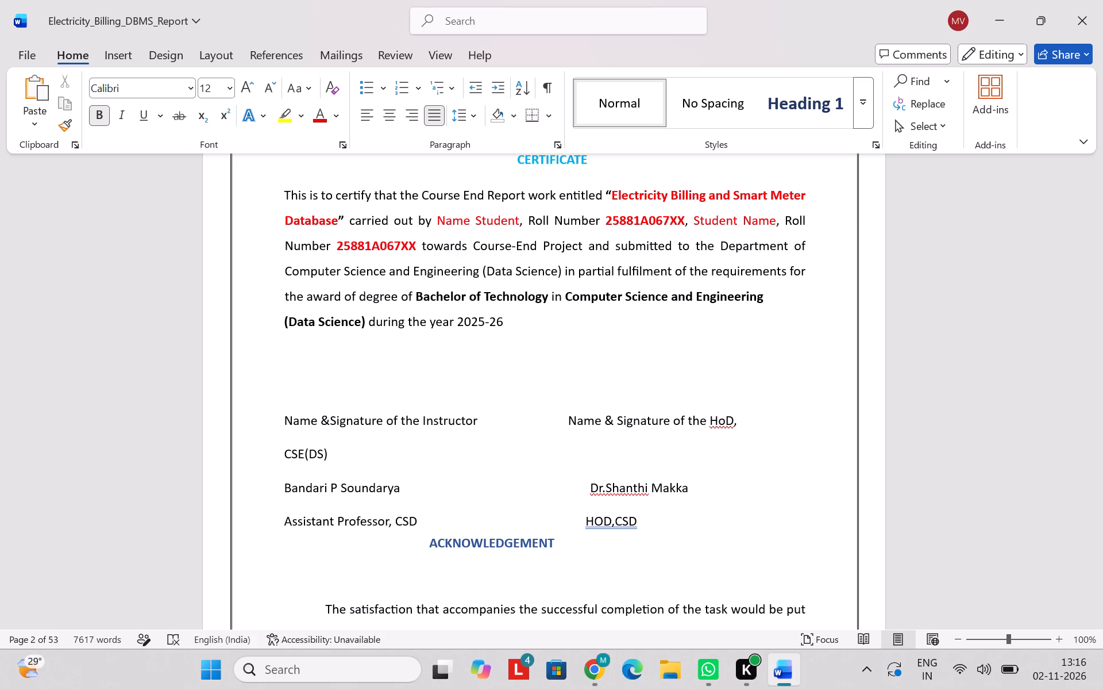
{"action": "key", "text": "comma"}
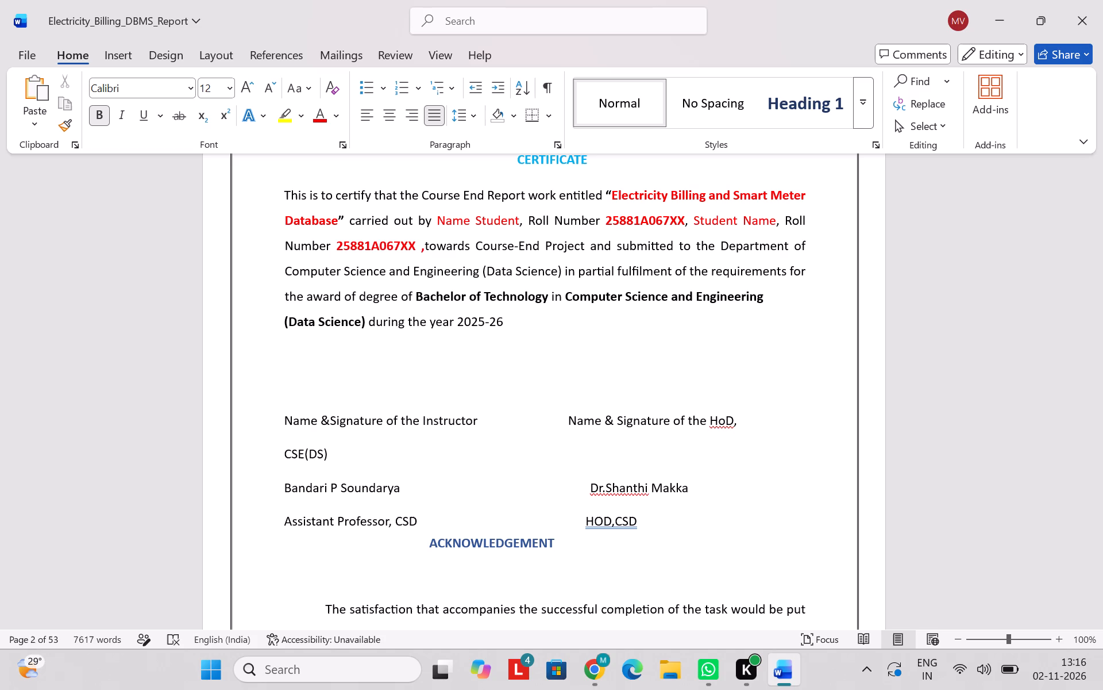
{"action": "key", "text": "ctrl+v"}
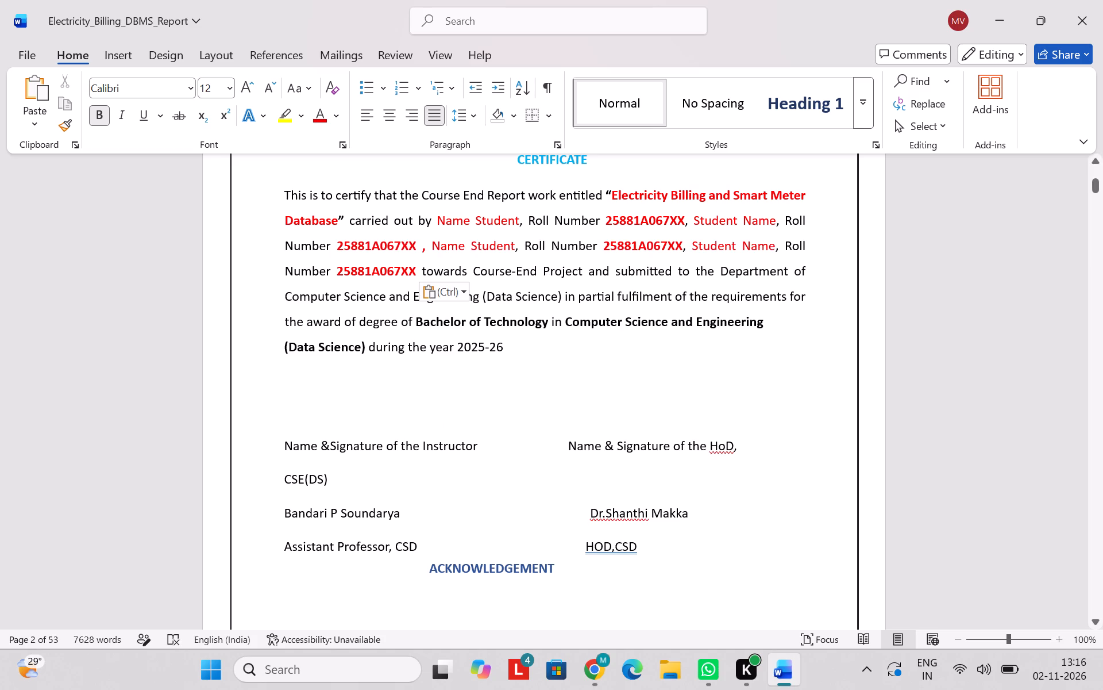
Add a comma after the fourth roll number and insert a copy of the third student's details plus the fourth student-name placeholder.
{"action": "left_click", "coordinate": [428, 246]}
{"action": "left_click_drag", "start_coordinate": [428, 246], "coordinate": [769, 248]}
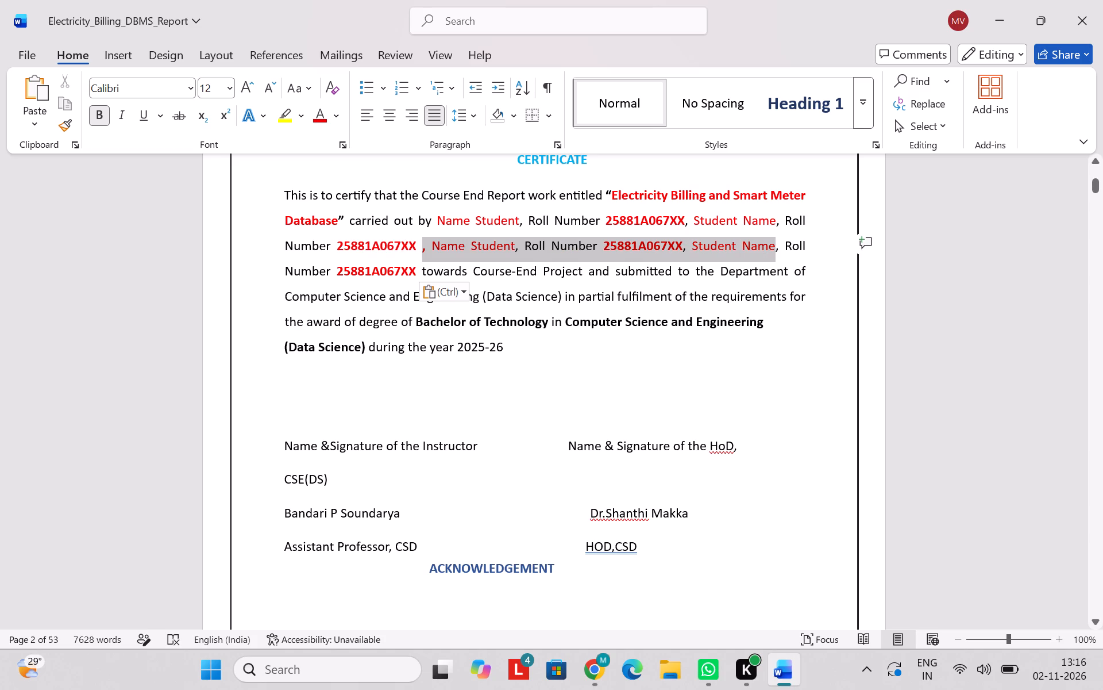
{"action": "left_click_drag", "start_coordinate": [769, 248], "coordinate": [770, 248]}
{"action": "right_click", "coordinate": [769, 248]}
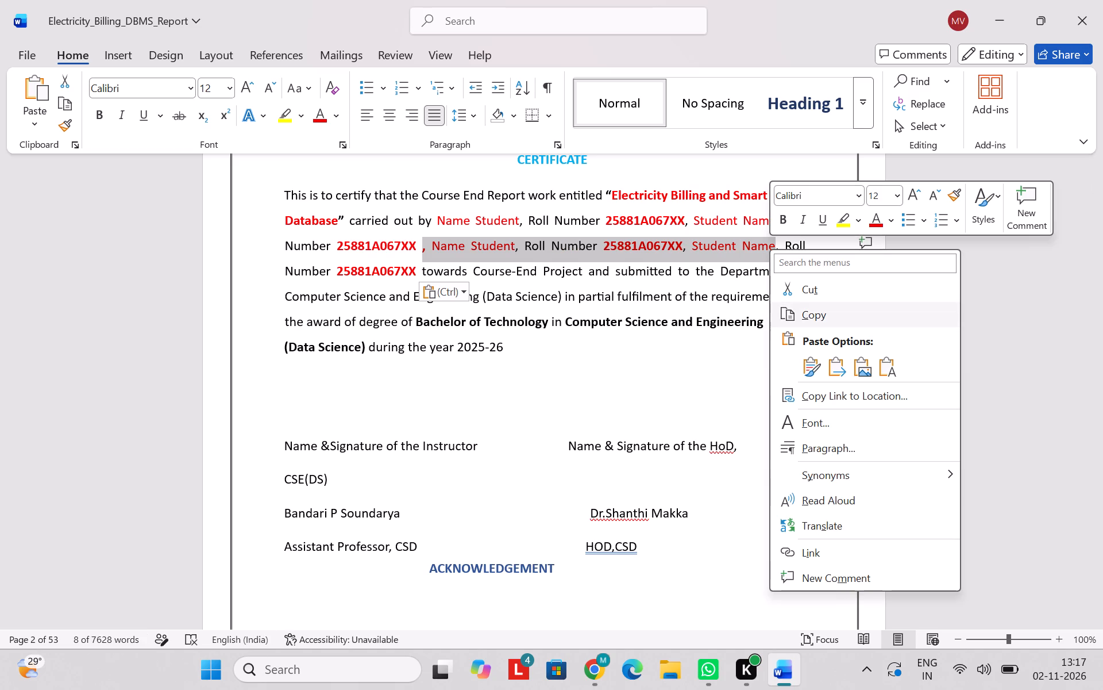
{"action": "left_click", "coordinate": [812, 322]}
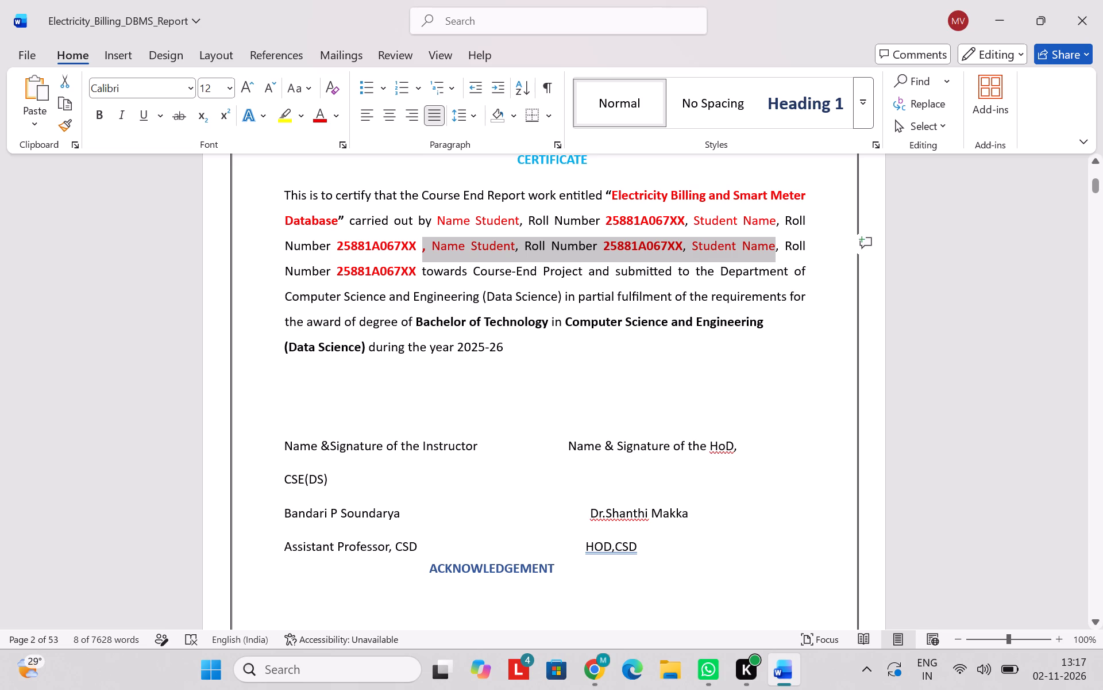
{"action": "left_click", "coordinate": [418, 274]}
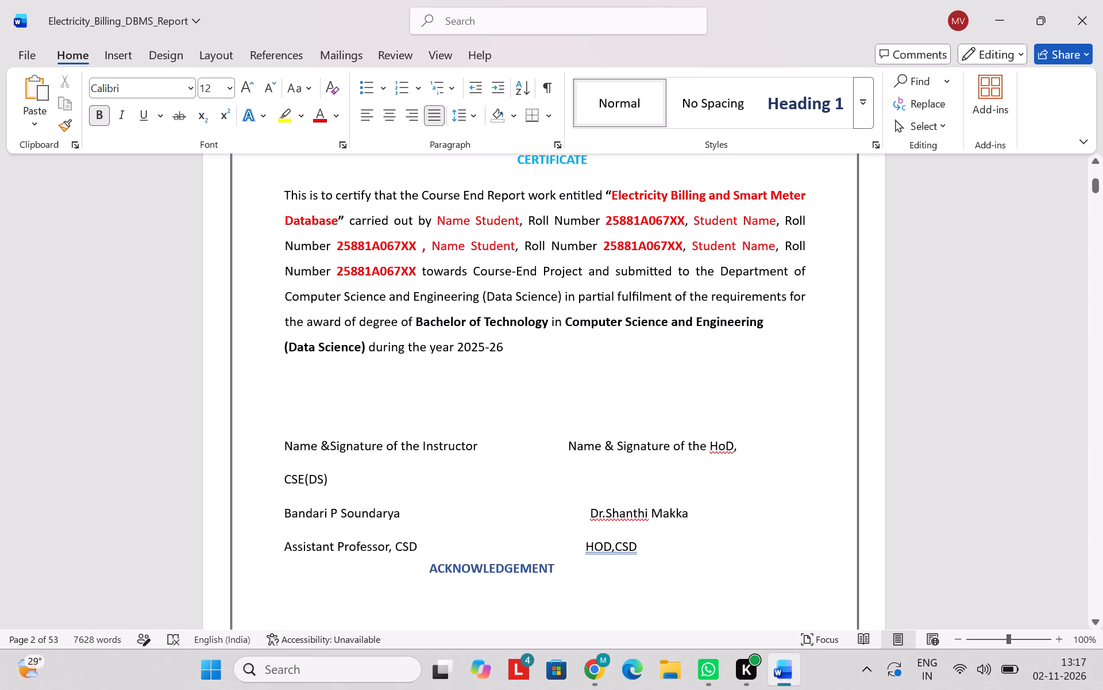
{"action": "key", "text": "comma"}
{"action": "right_click", "coordinate": [422, 275]}
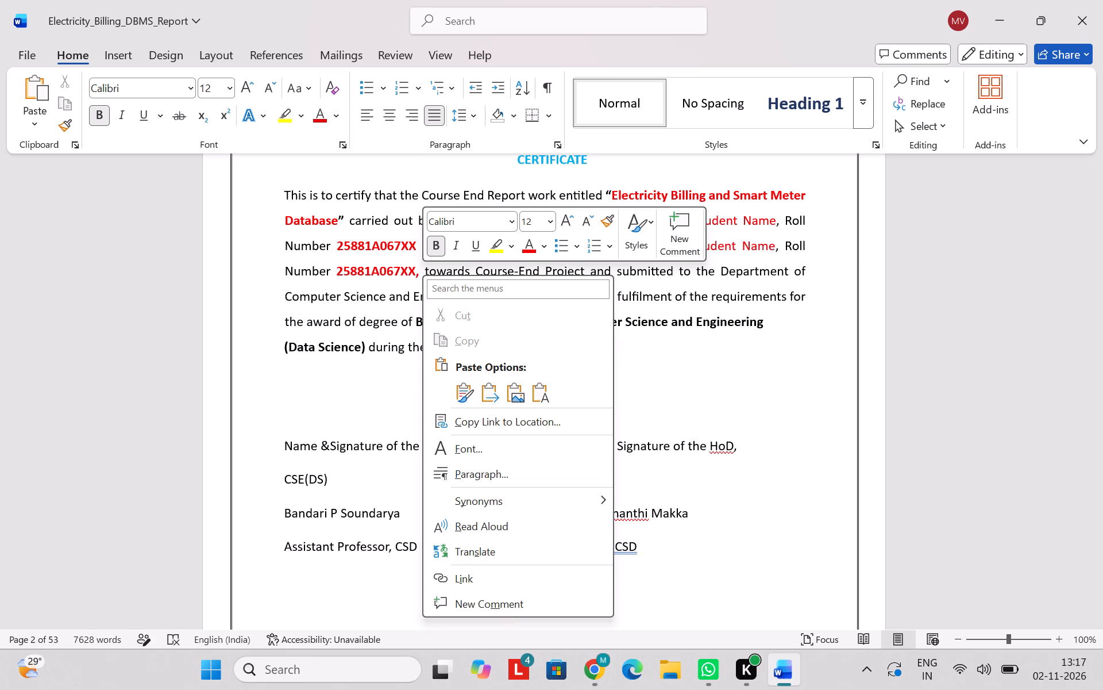
{"action": "right_click", "coordinate": [654, 338]}
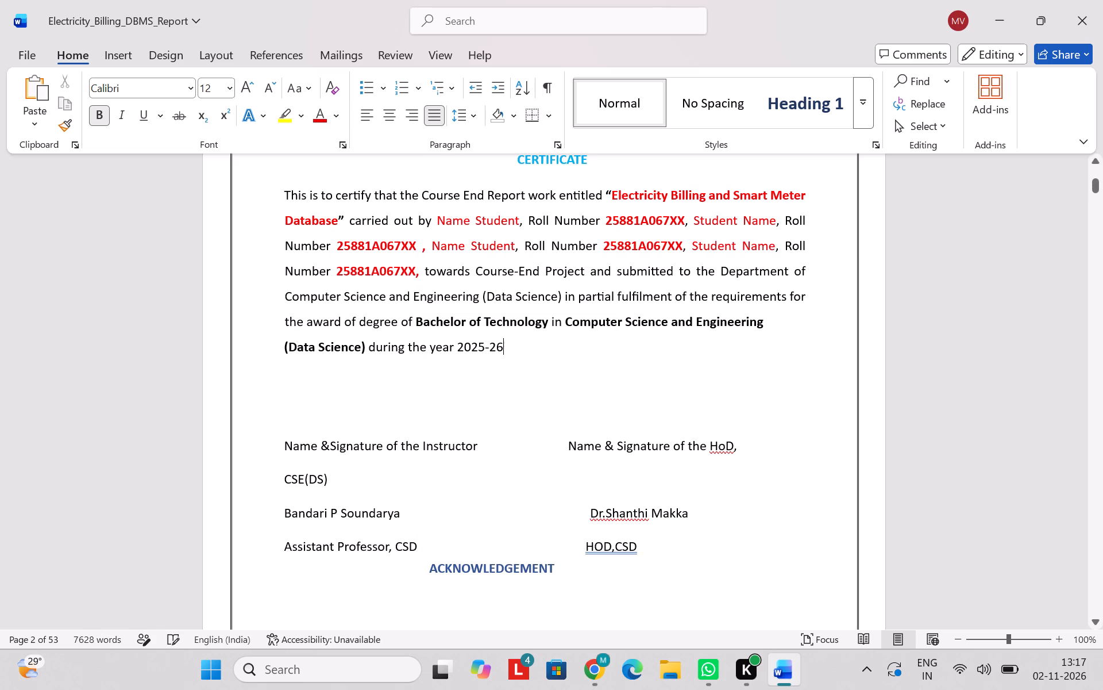
{"action": "left_click", "coordinate": [419, 272]}
{"action": "key", "text": "ctrl+v"}
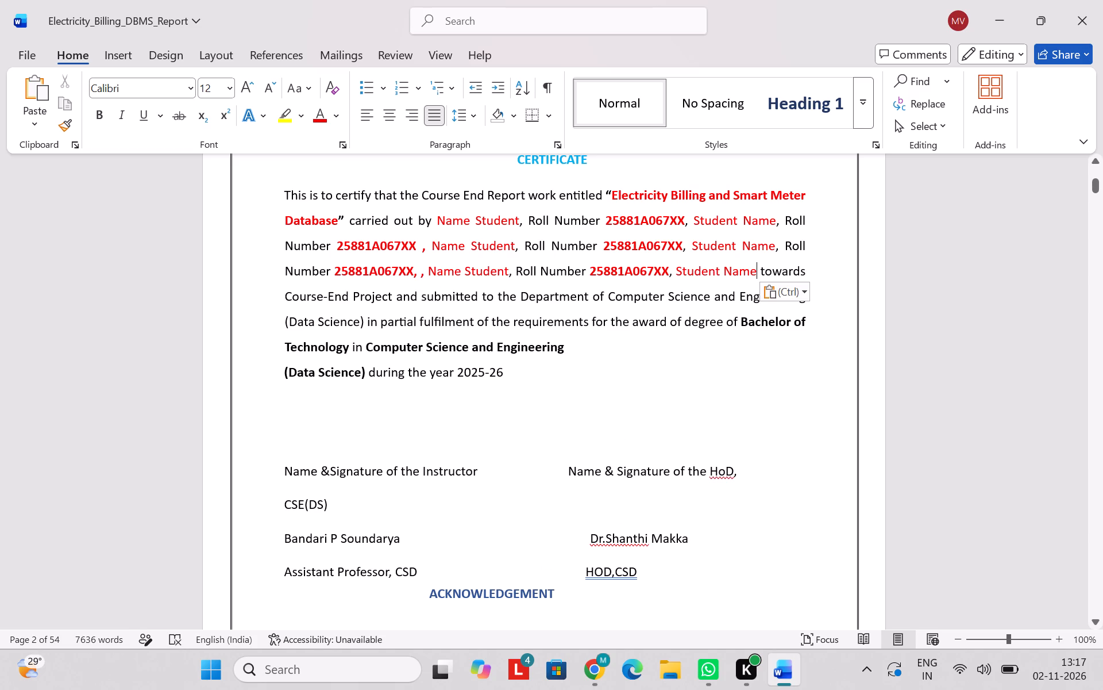
Replace the first student-name placeholder in the certificate paragraph with the first student's actual name.
{"action": "left_click", "coordinate": [518, 218]}
{"action": "key", "text": "BackSpace"}
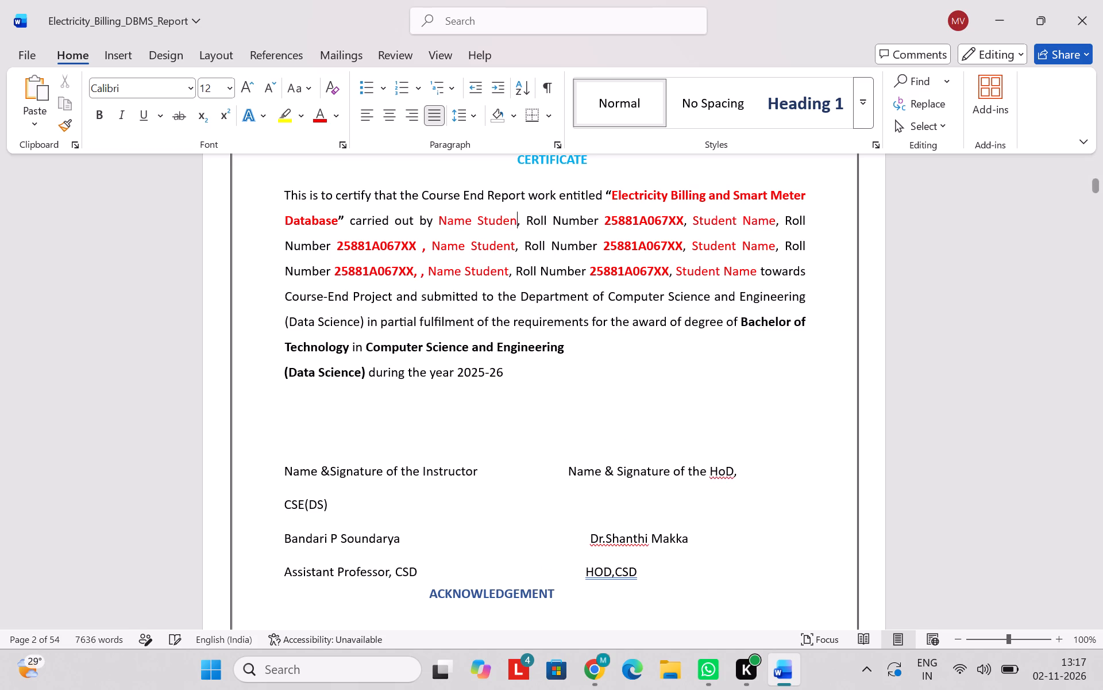
{"action": "key", "text": "BackSpace"}
{"action": "key", "text": "BackSpace"}
{"action": "key", "text": "BackSpace"}
{"action": "key", "text": "BackSpace"}
{"action": "key", "text": "BackSpace"}
{"action": "key", "text": "BackSpace"}
{"action": "key", "text": "BackSpace"}
{"action": "key", "text": "BackSpace"}
{"action": "key", "text": "BackSpace"}
{"action": "key", "text": "BackSpace"}
{"action": "key", "text": "BackSpace"}
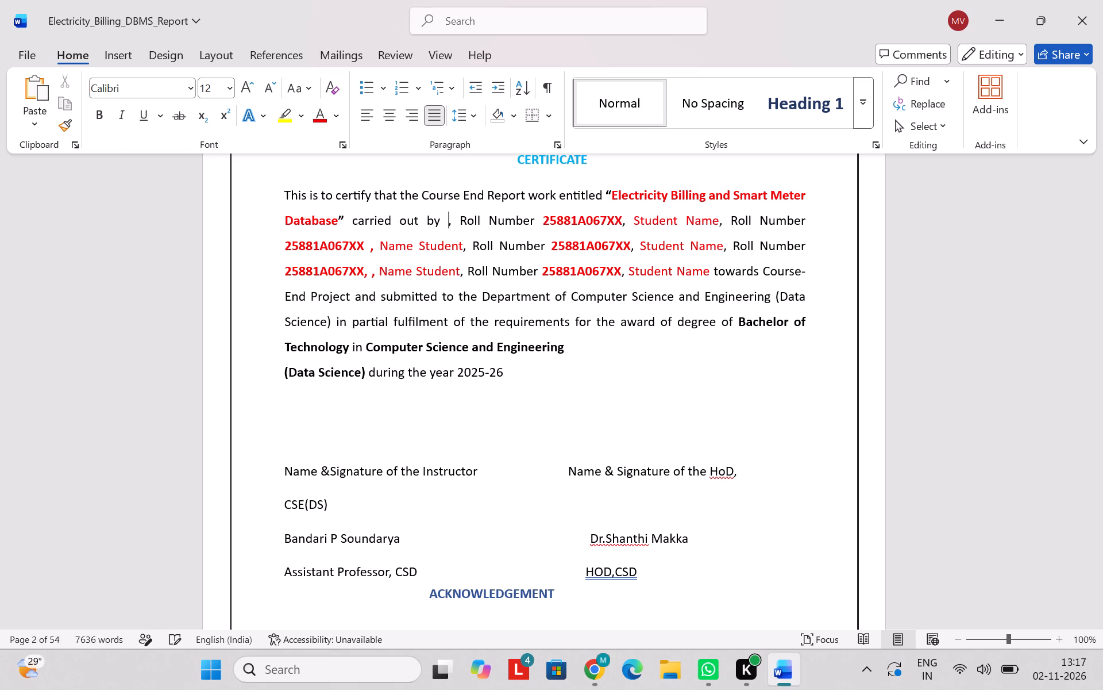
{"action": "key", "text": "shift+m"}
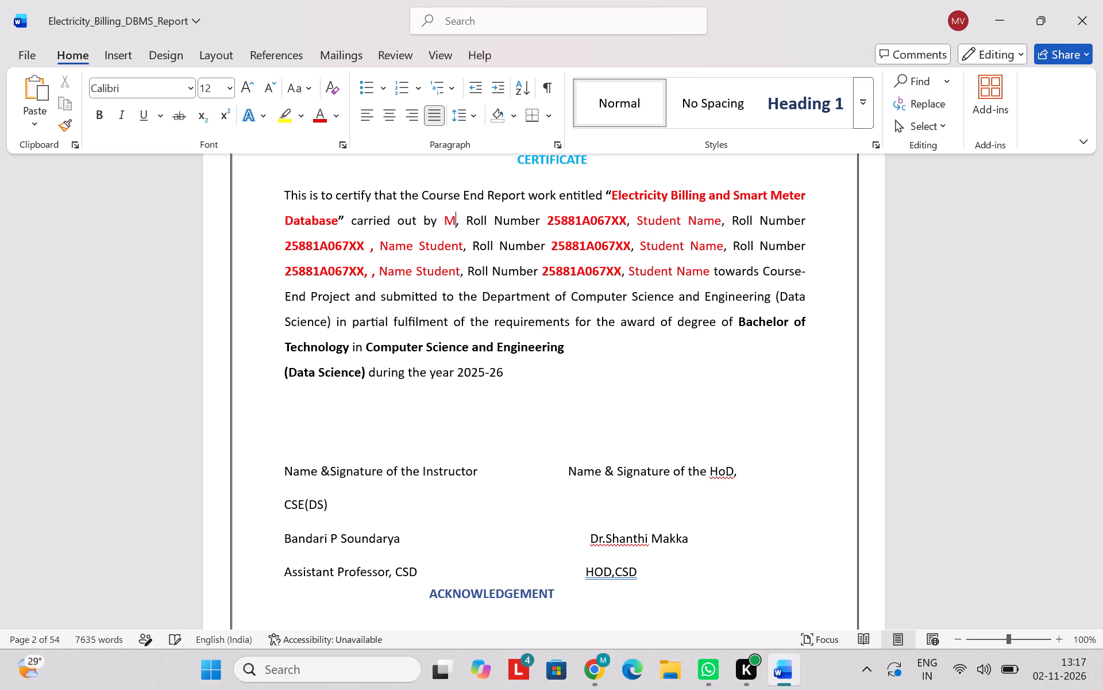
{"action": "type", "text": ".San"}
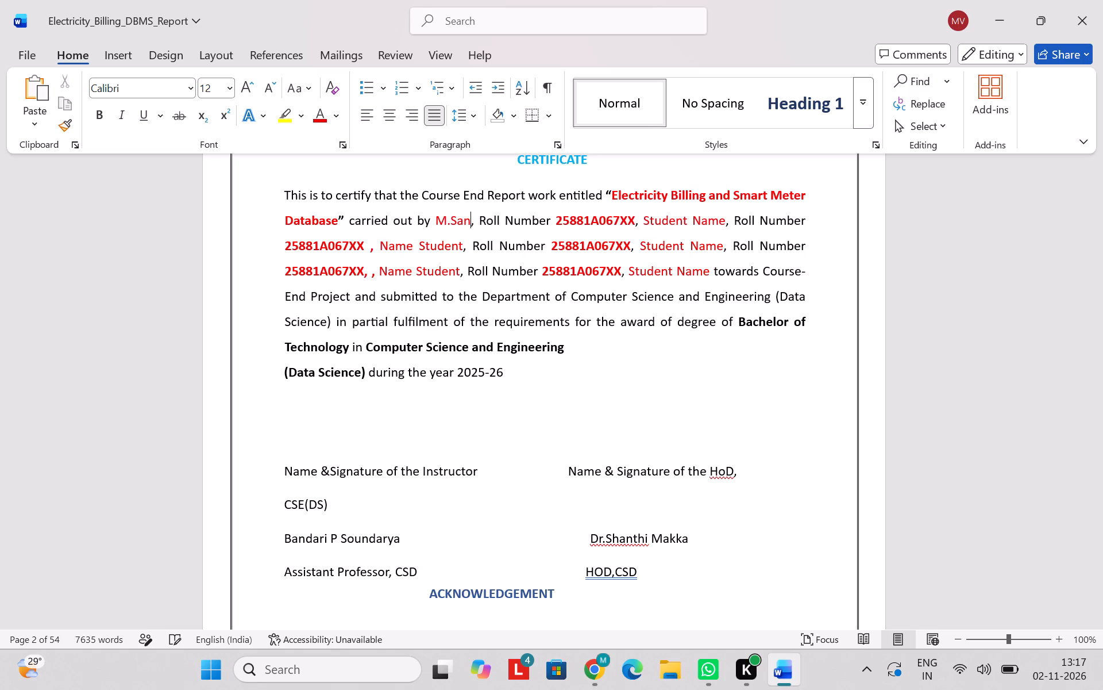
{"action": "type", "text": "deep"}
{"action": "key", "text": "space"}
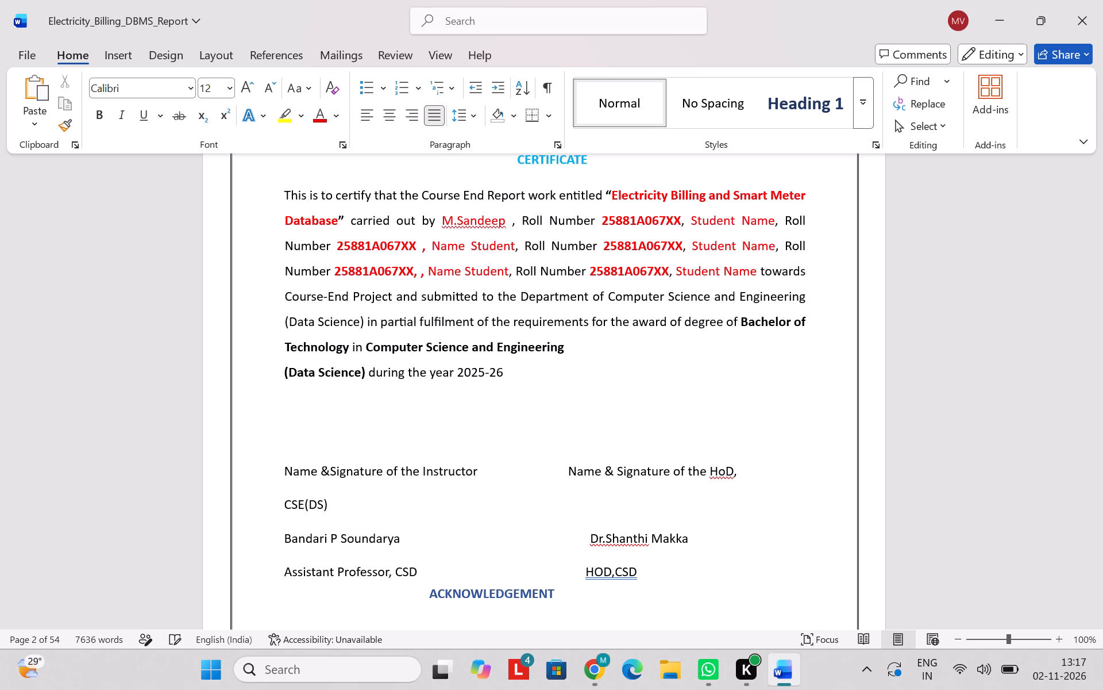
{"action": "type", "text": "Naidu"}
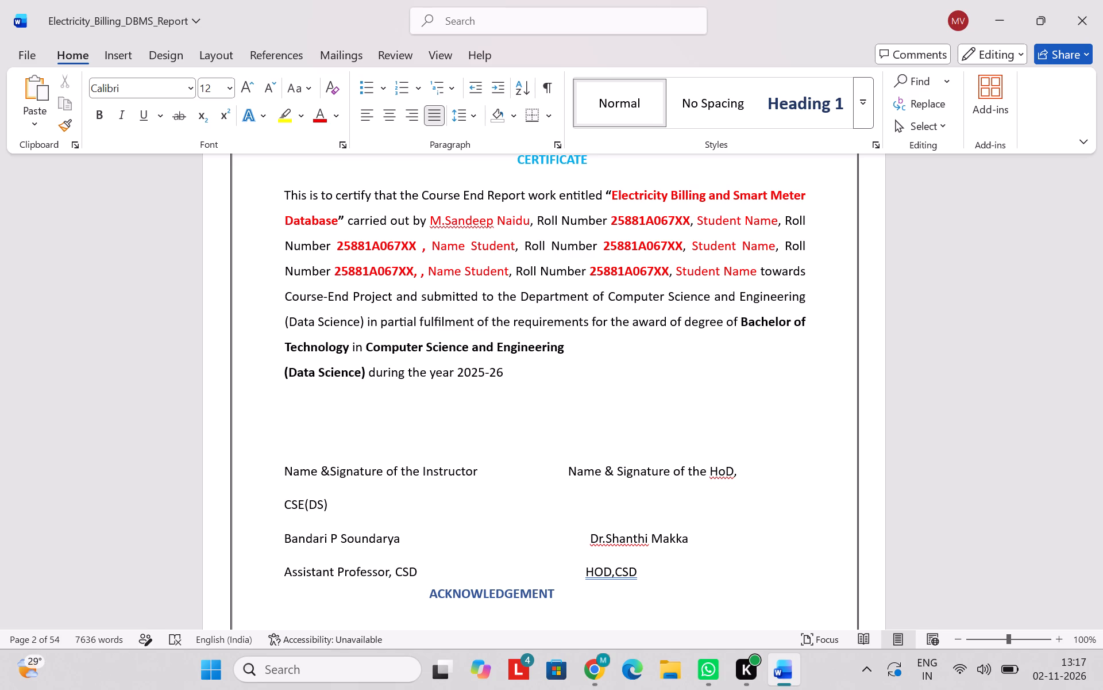
Replace the first student's roll-number placeholder in the certificate paragraph with that student's actual roll number.
{"action": "left_click", "coordinate": [689, 218]}
{"action": "key", "text": "BackSpace"}
{"action": "key", "text": "BackSpace"}
{"action": "key", "text": "BackSpace"}
{"action": "key", "text": "BackSpace"}
{"action": "key", "text": "BackSpace"}
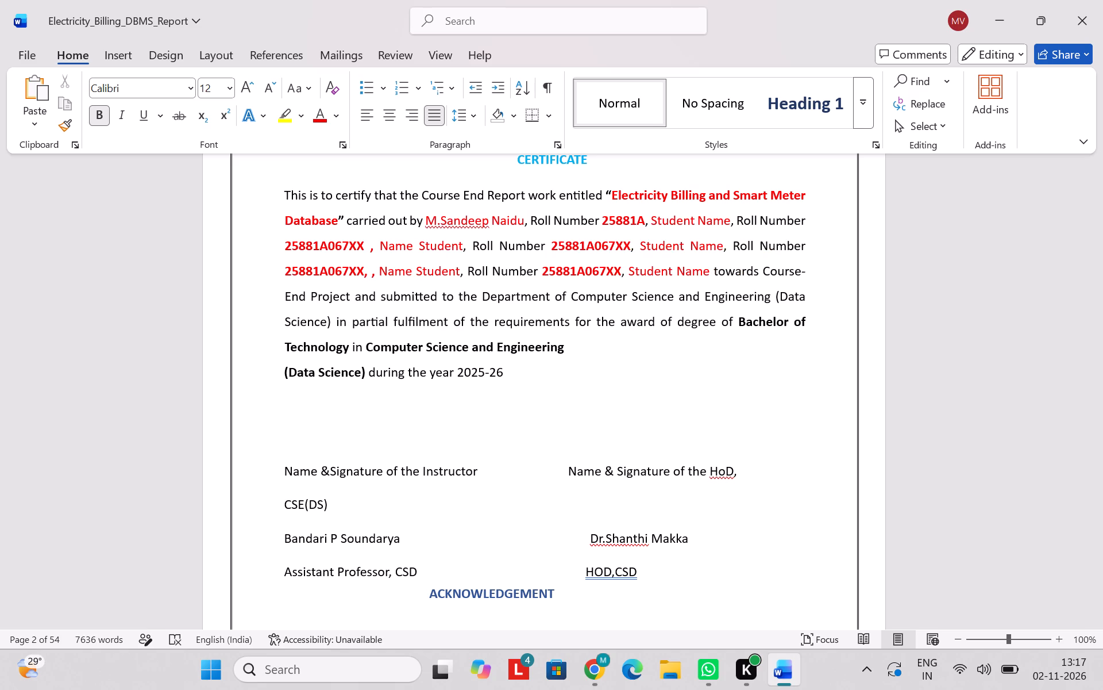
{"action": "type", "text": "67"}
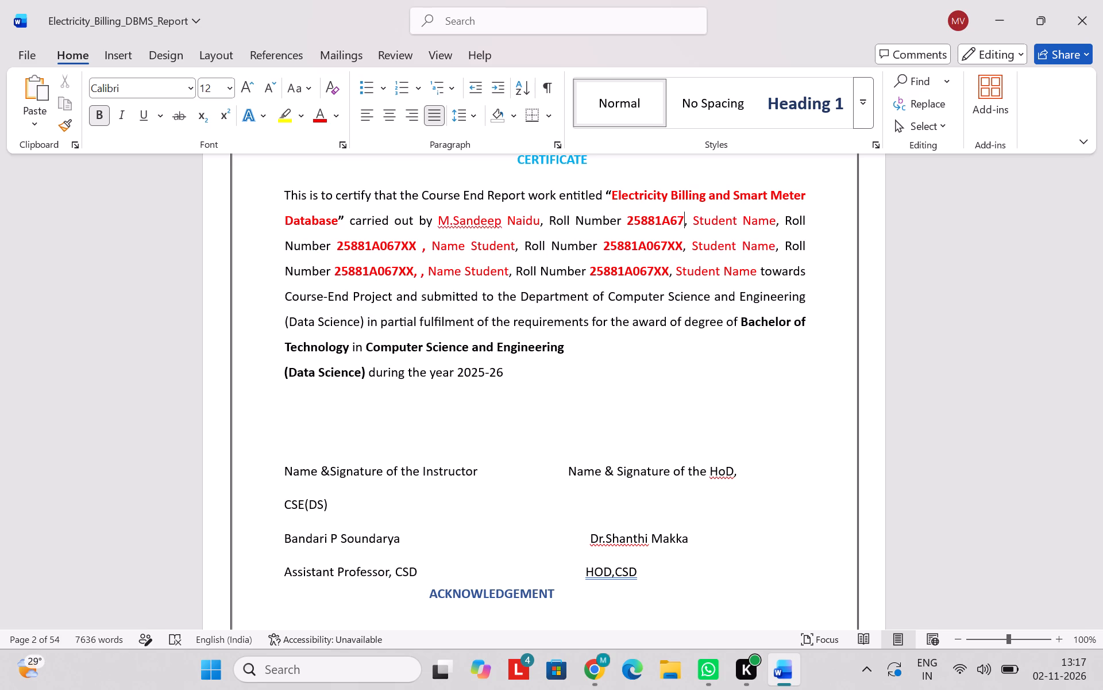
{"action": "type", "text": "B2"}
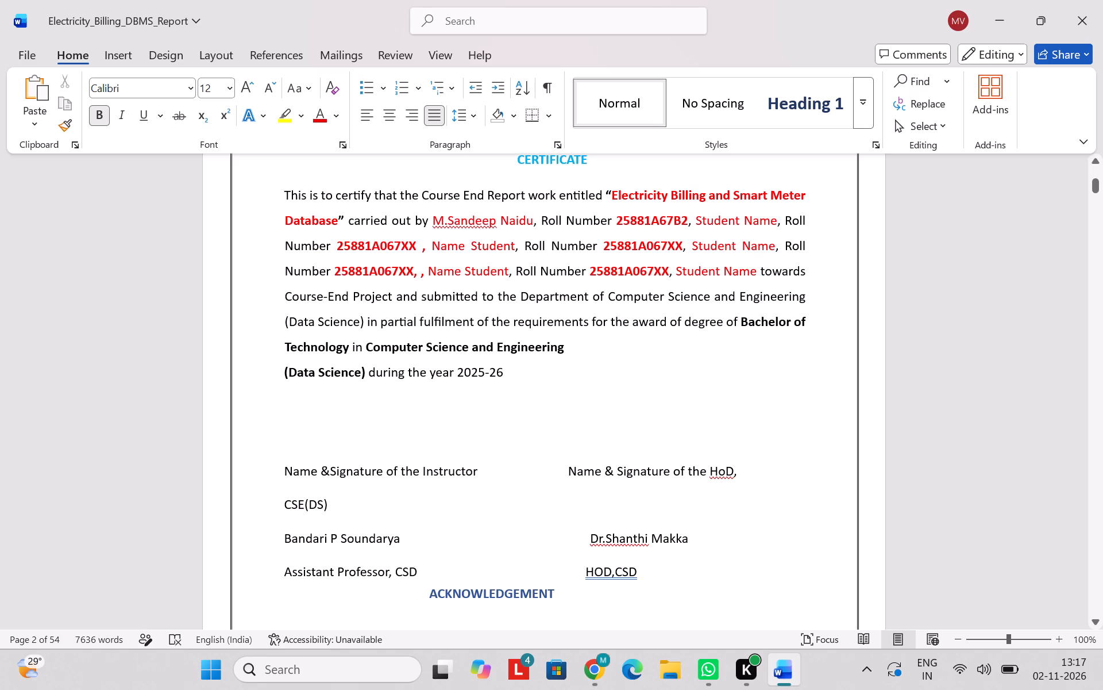
Replace the second roll-number placeholder in the certificate paragraph with the second student's actual roll number.
{"action": "left_click", "coordinate": [417, 250]}
{"action": "key", "text": "BackSpace"}
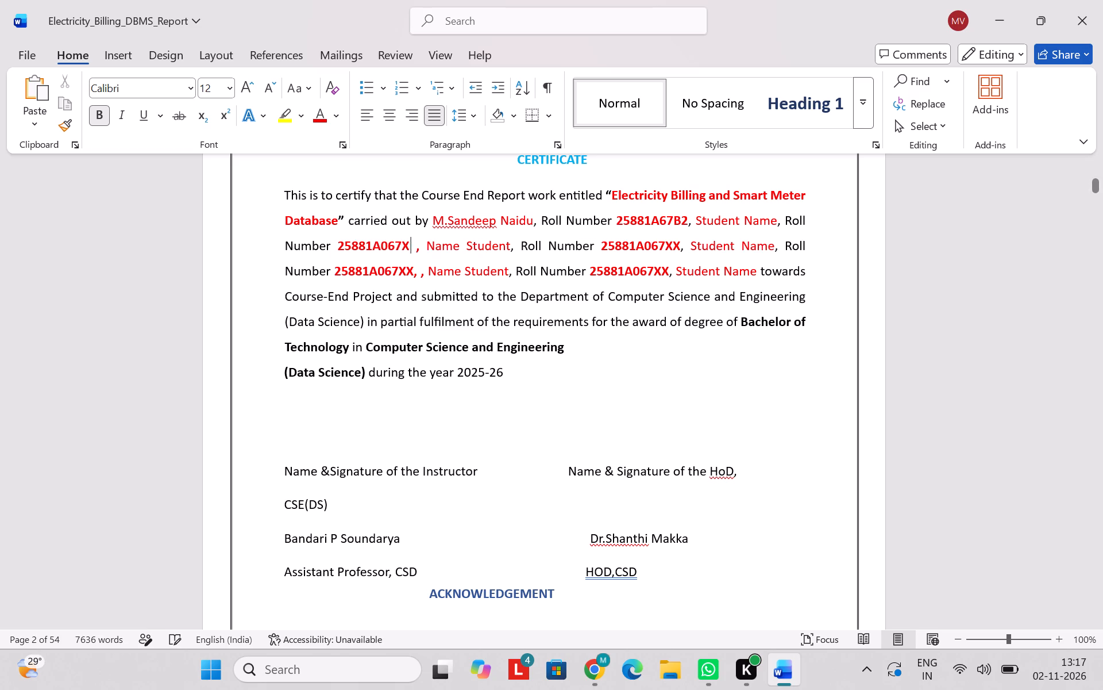
{"action": "key", "text": "BackSpace"}
{"action": "key", "text": "BackSpace"}
{"action": "key", "text": "BackSpace"}
{"action": "key", "text": "BackSpace"}
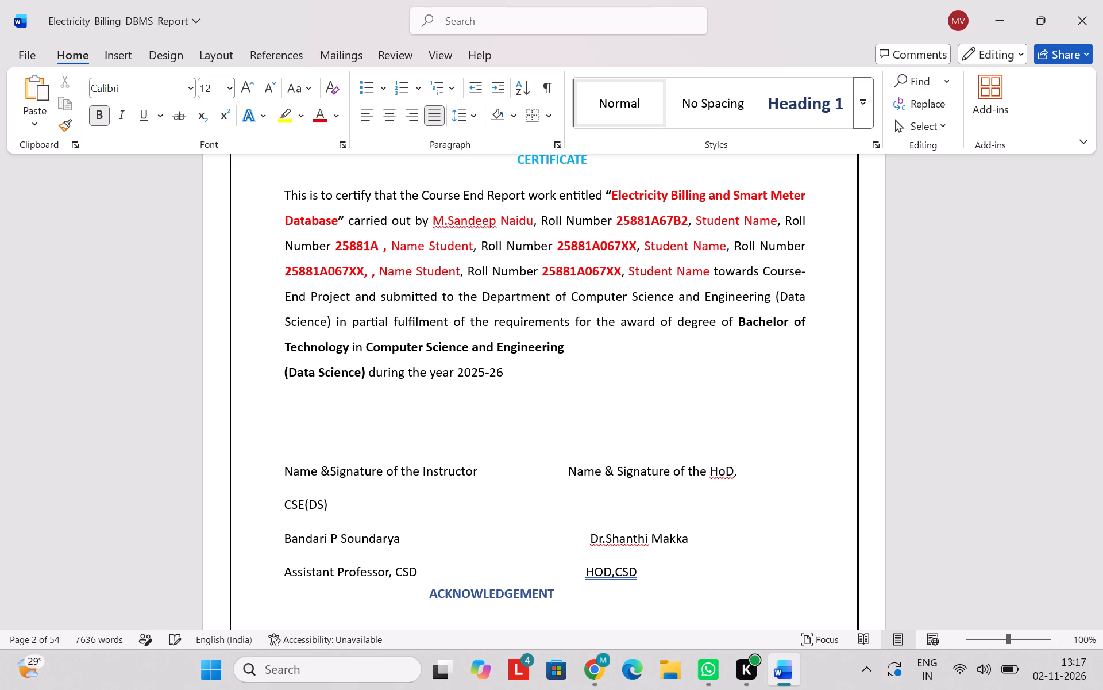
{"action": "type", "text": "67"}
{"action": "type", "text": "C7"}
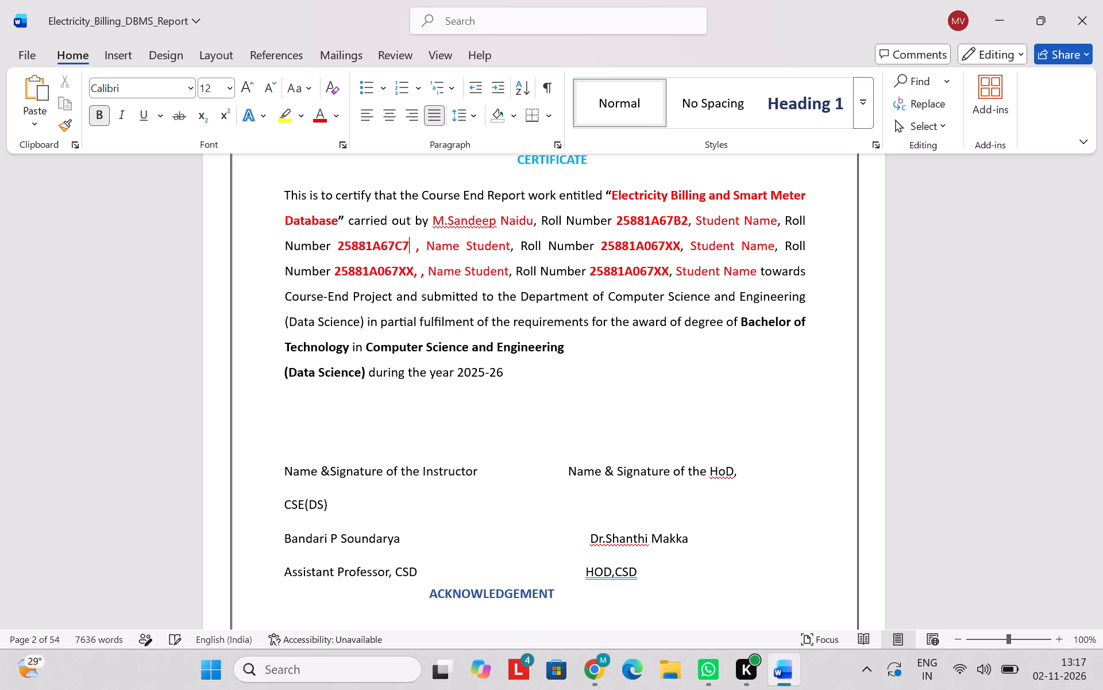
Replace the second student-name placeholder in the certificate paragraph with the second student's actual name.
{"action": "left_click", "coordinate": [776, 222]}
{"action": "key", "text": "BackSpace"}
{"action": "key", "text": "BackSpace"}
{"action": "key", "text": "BackSpace"}
{"action": "key", "text": "BackSpace"}
{"action": "key", "text": "BackSpace"}
{"action": "key", "text": "BackSpace"}
{"action": "key", "text": "BackSpace"}
{"action": "key", "text": "BackSpace"}
{"action": "key", "text": "BackSpace"}
{"action": "key", "text": "BackSpace"}
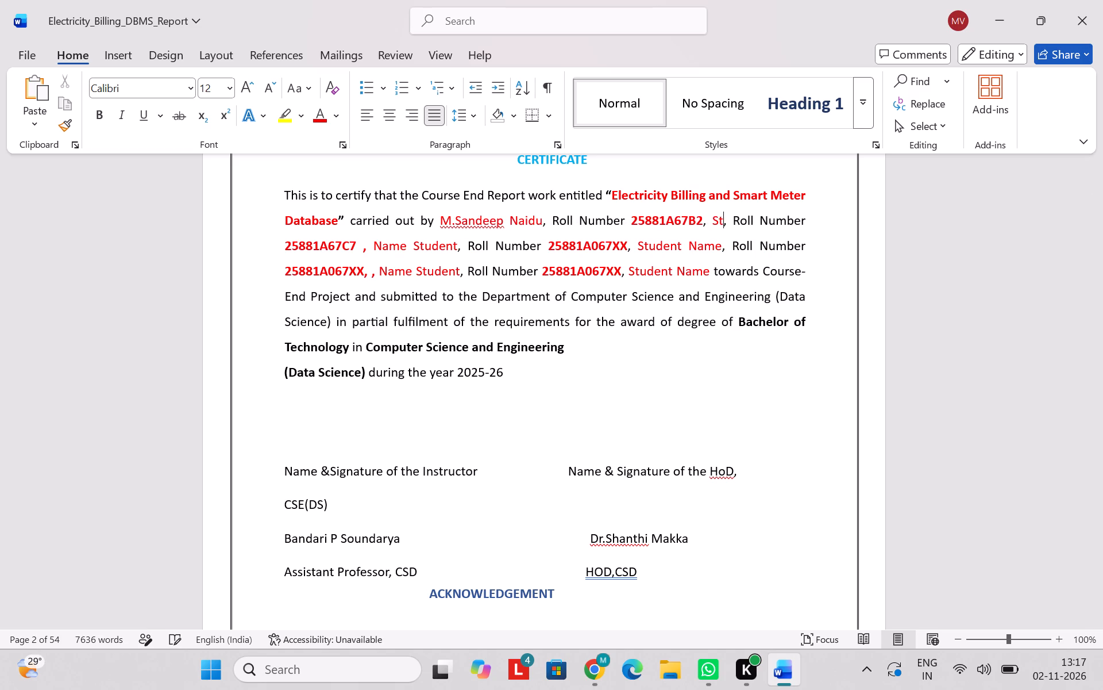
{"action": "key", "text": "BackSpace"}
{"action": "key", "text": "BackSpace"}
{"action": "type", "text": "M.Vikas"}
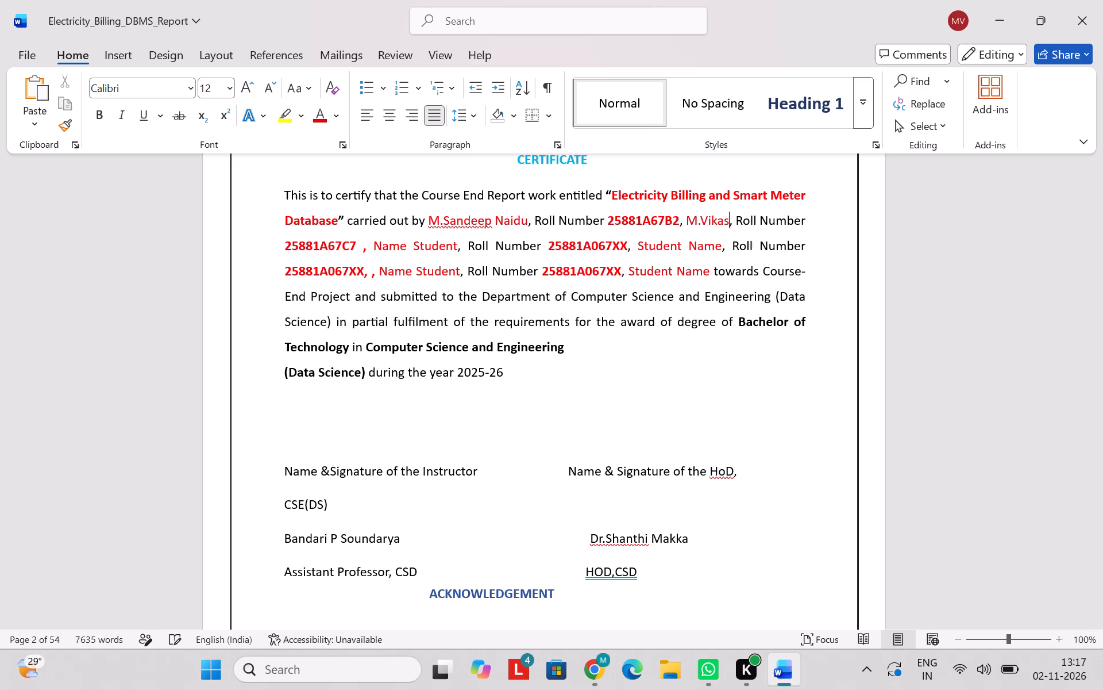
Replace the third name placeholder, Name Student, in the certificate paragraph with the third student's actual name.
{"action": "left_click", "coordinate": [456, 243]}
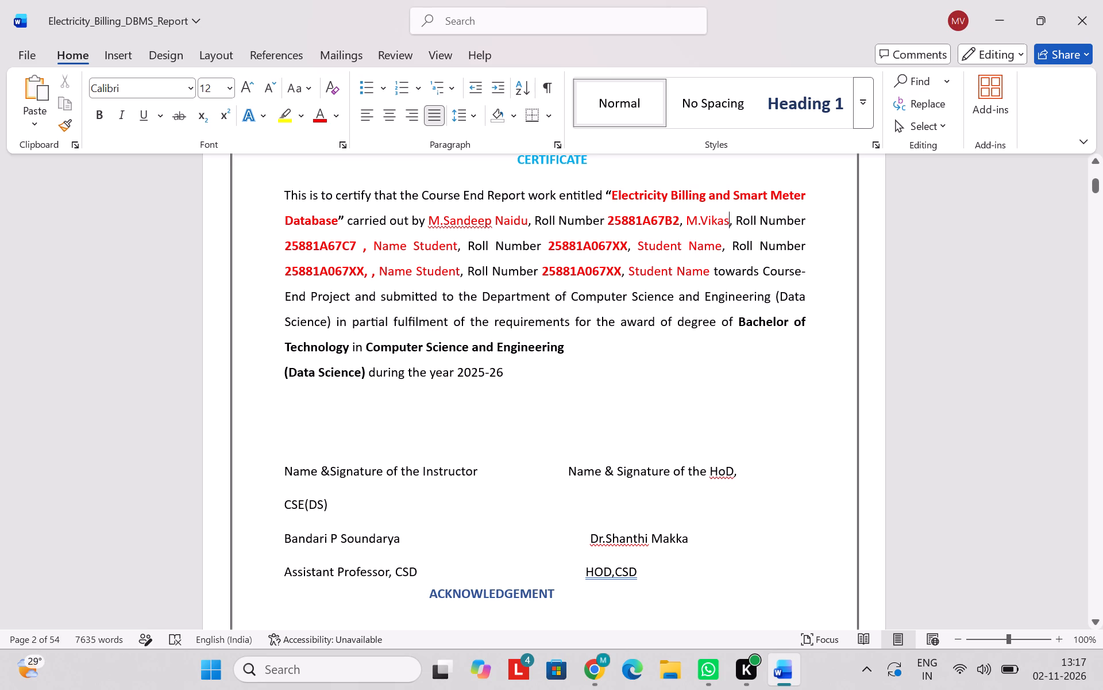
{"action": "key", "text": "BackSpace"}
{"action": "key", "text": "BackSpace"}
{"action": "key", "text": "BackSpace"}
{"action": "key", "text": "BackSpace"}
{"action": "key", "text": "BackSpace"}
{"action": "key", "text": "BackSpace"}
{"action": "key", "text": "BackSpace"}
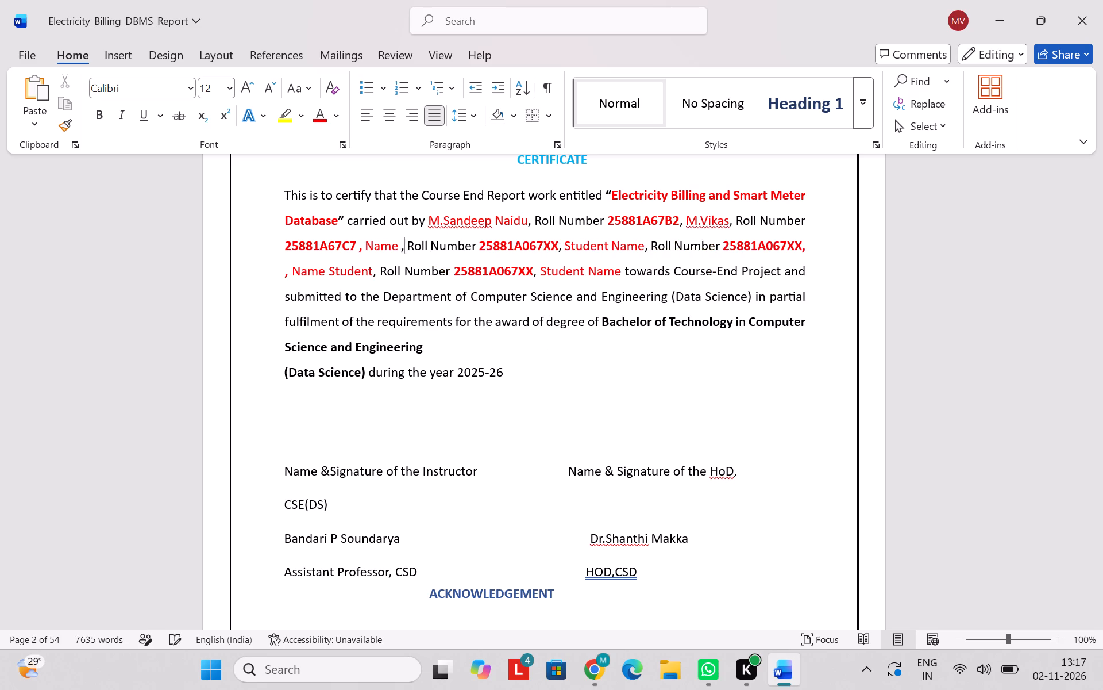
{"action": "key", "text": "BackSpace"}
{"action": "key", "text": "BackSpace"}
{"action": "key", "text": "BackSpace"}
{"action": "key", "text": "BackSpace"}
{"action": "key", "text": "BackSpace"}
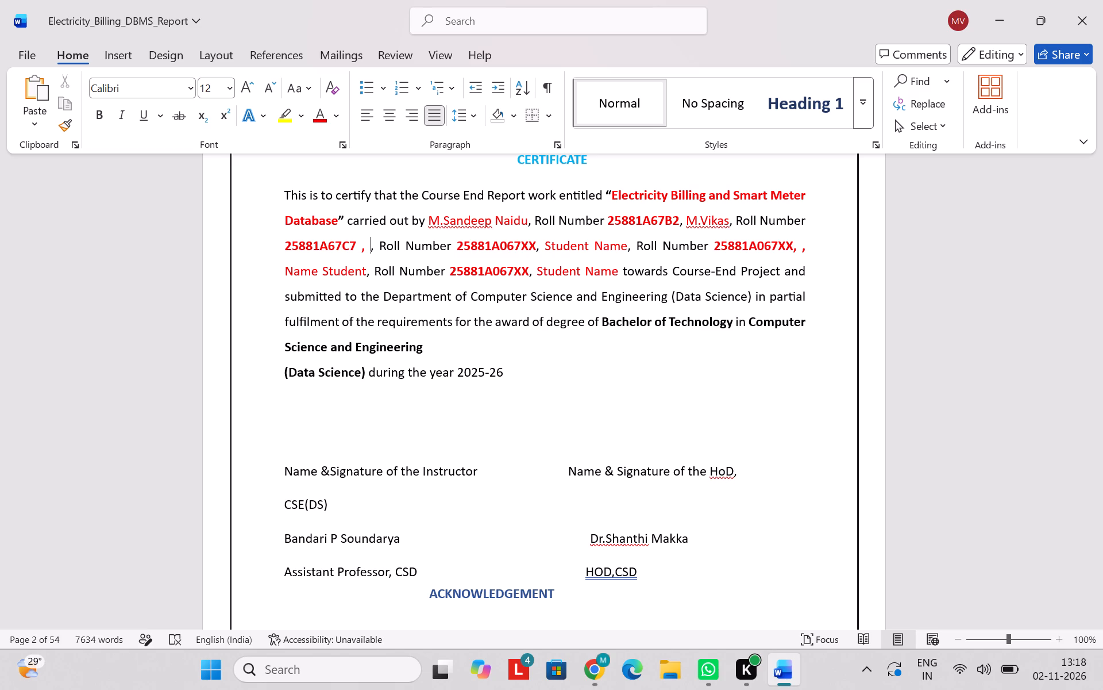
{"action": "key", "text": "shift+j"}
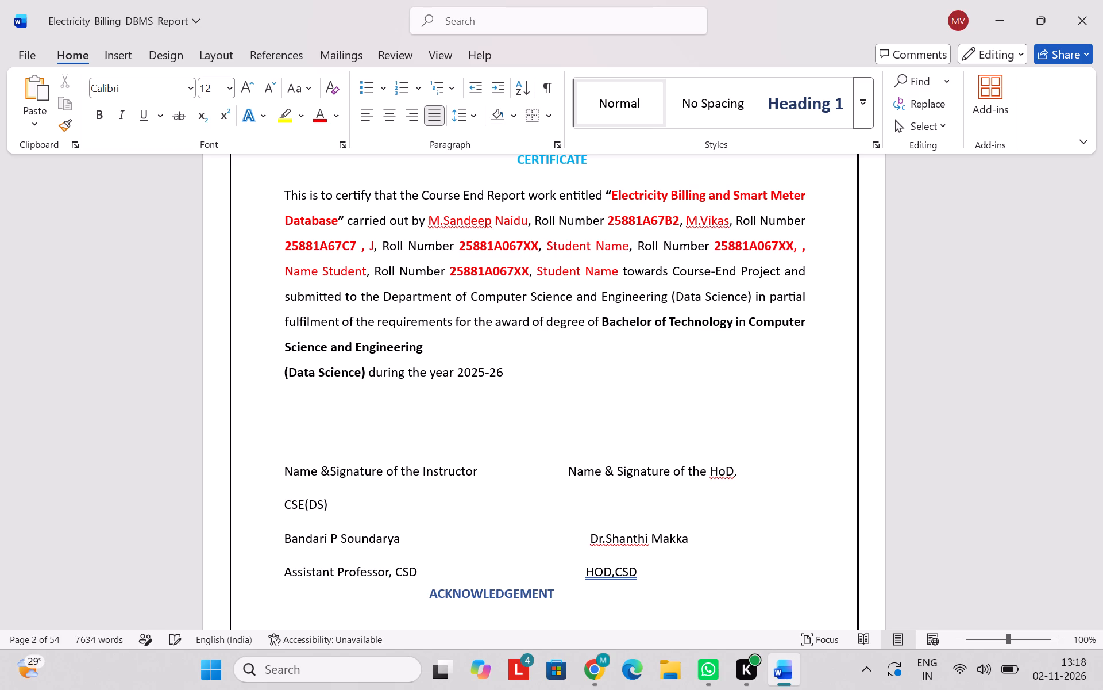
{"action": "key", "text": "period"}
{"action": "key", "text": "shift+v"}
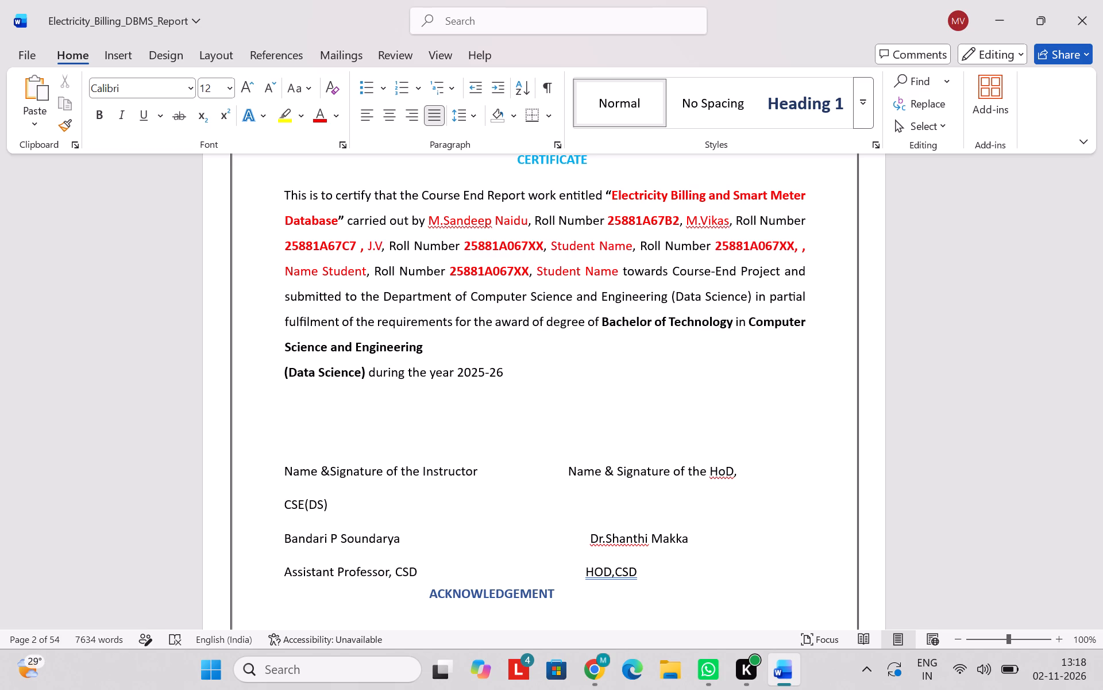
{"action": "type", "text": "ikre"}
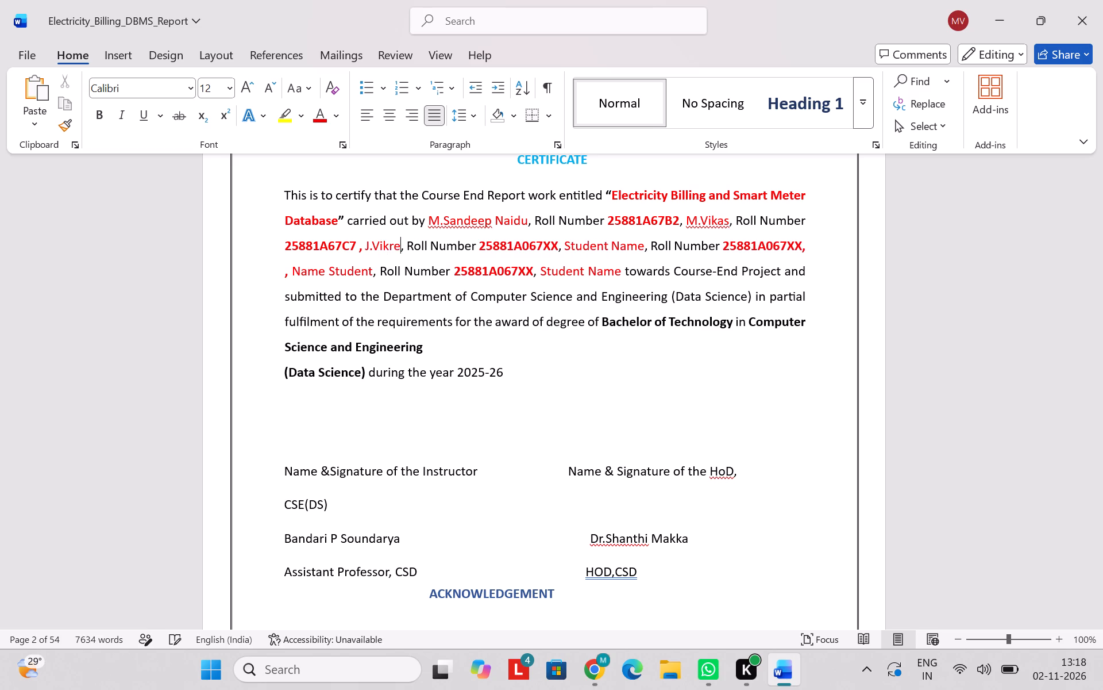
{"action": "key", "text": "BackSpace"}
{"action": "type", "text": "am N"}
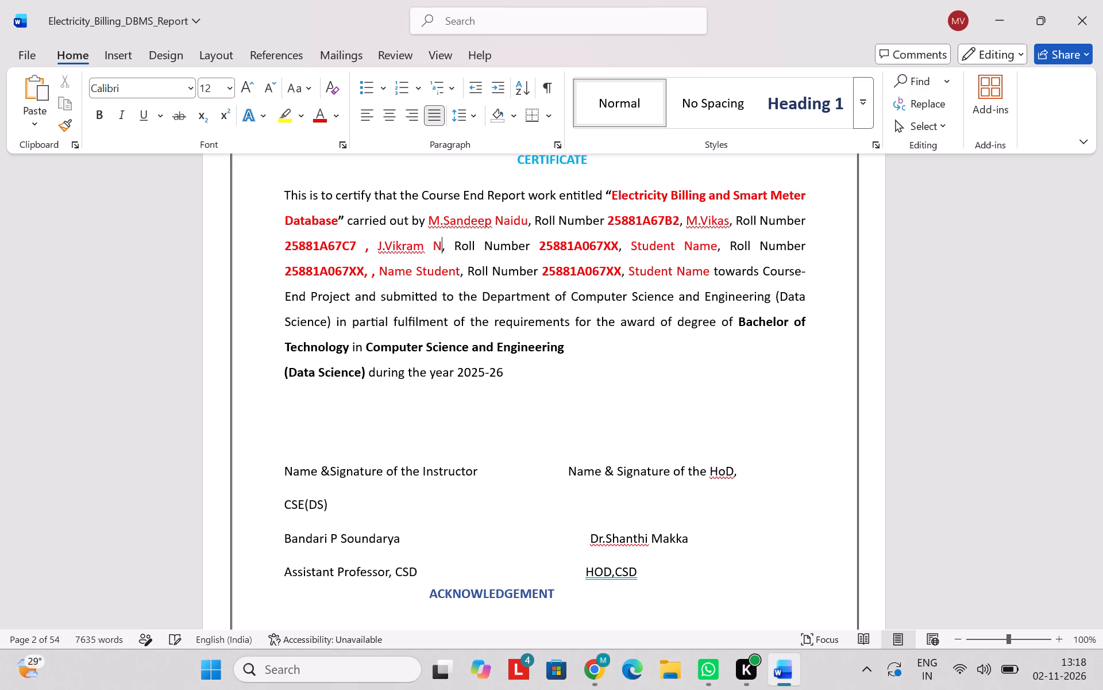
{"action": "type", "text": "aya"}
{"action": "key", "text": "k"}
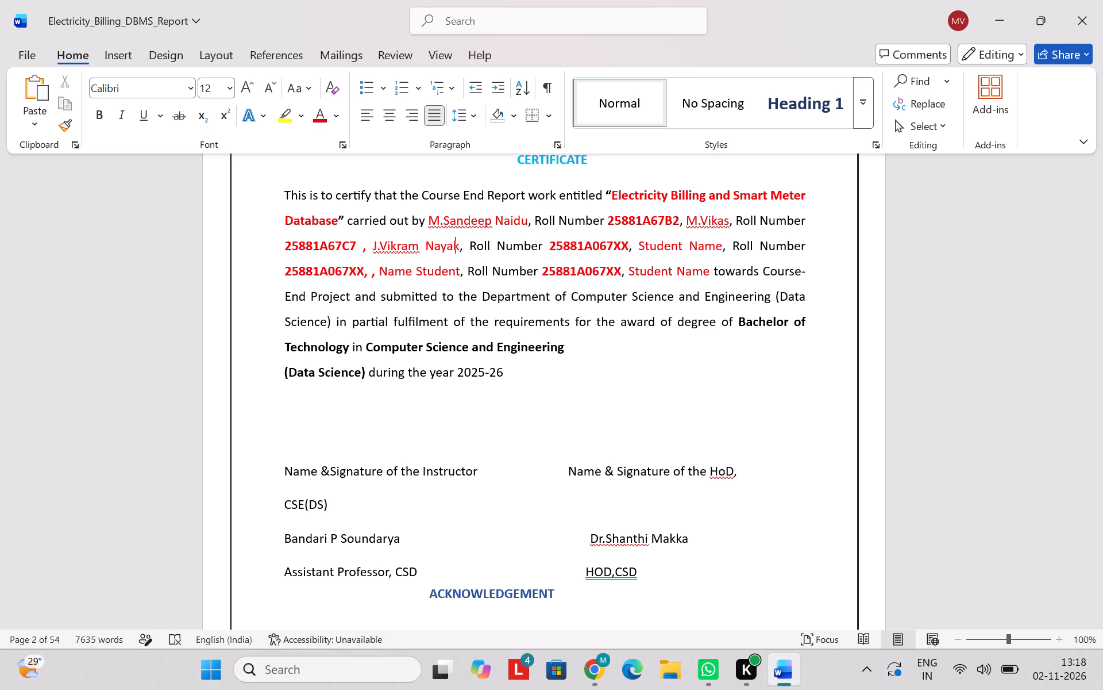
Replace the third student's roll-number placeholder in the certificate paragraph with that student's actual roll number.
{"action": "left_click", "coordinate": [627, 245]}
{"action": "key", "text": "BackSpace"}
{"action": "key", "text": "BackSpace"}
{"action": "key", "text": "BackSpace"}
{"action": "key", "text": "BackSpace"}
{"action": "key", "text": "BackSpace"}
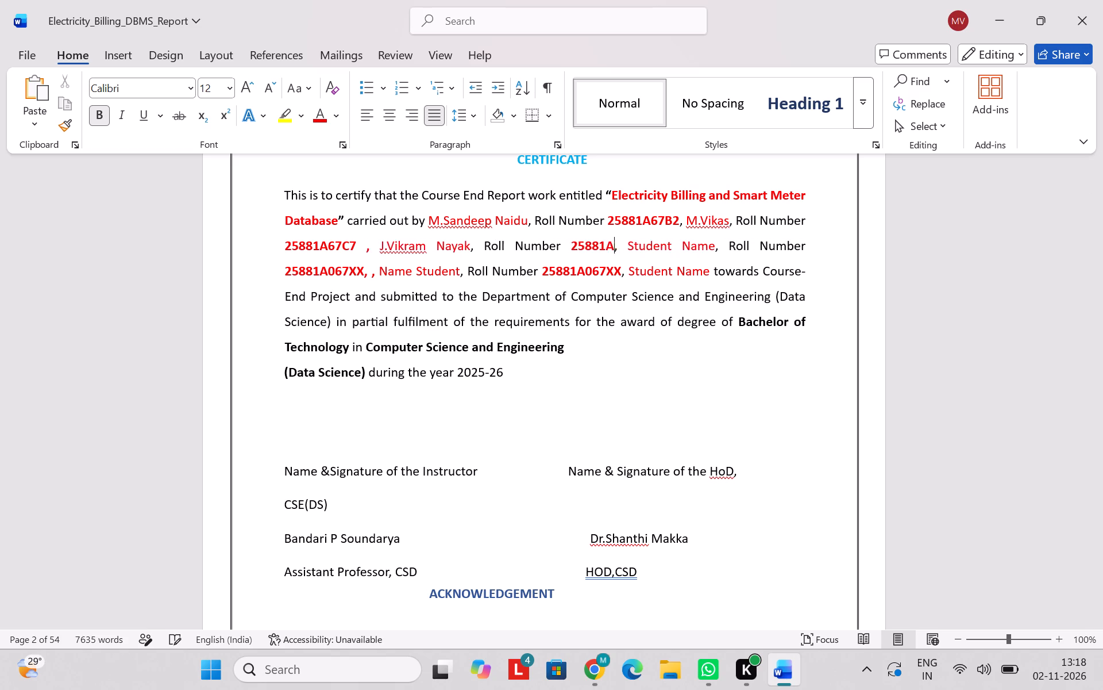
{"action": "key", "text": "BackSpace"}
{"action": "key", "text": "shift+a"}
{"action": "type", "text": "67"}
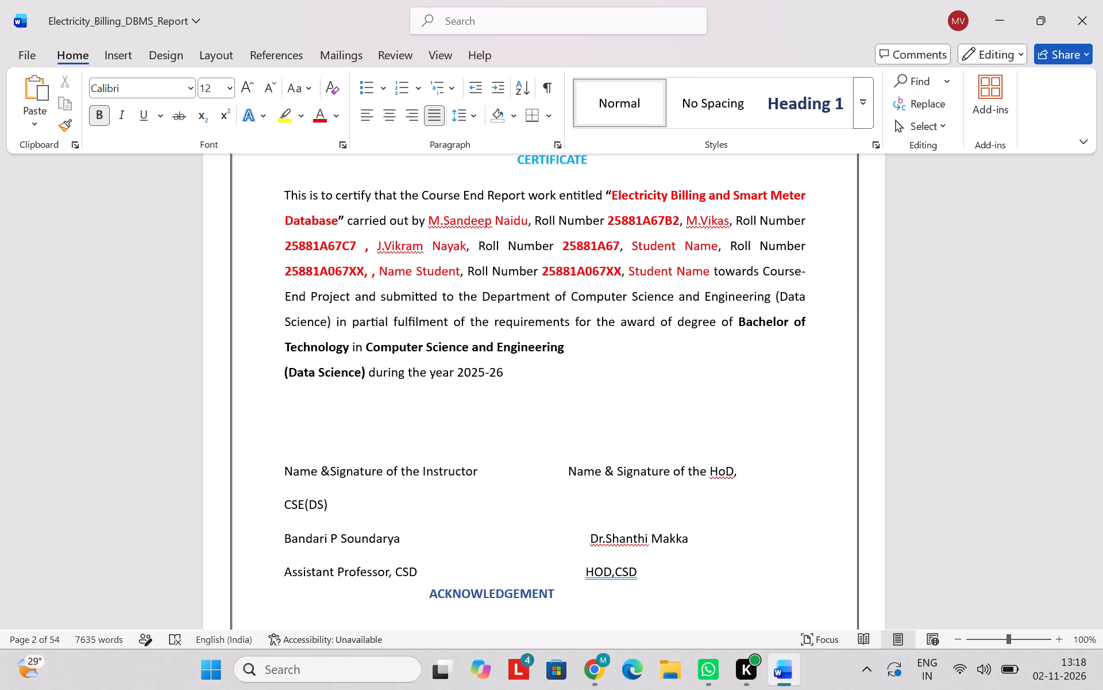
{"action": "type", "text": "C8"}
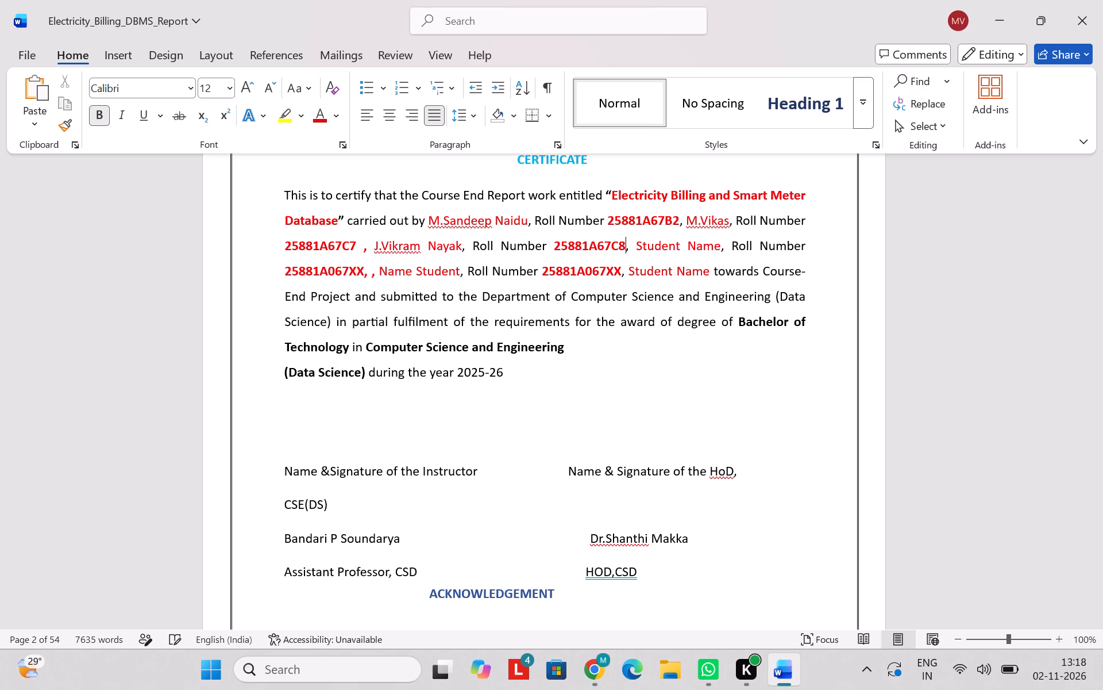
Replace the fourth student-name placeholder in the certificate paragraph with the fourth student's actual name.
{"action": "left_click", "coordinate": [719, 243]}
{"action": "key", "text": "BackSpace"}
{"action": "key", "text": "BackSpace"}
{"action": "key", "text": "BackSpace"}
{"action": "key", "text": "BackSpace"}
{"action": "key", "text": "BackSpace"}
{"action": "key", "text": "BackSpace"}
{"action": "key", "text": "BackSpace"}
{"action": "key", "text": "BackSpace"}
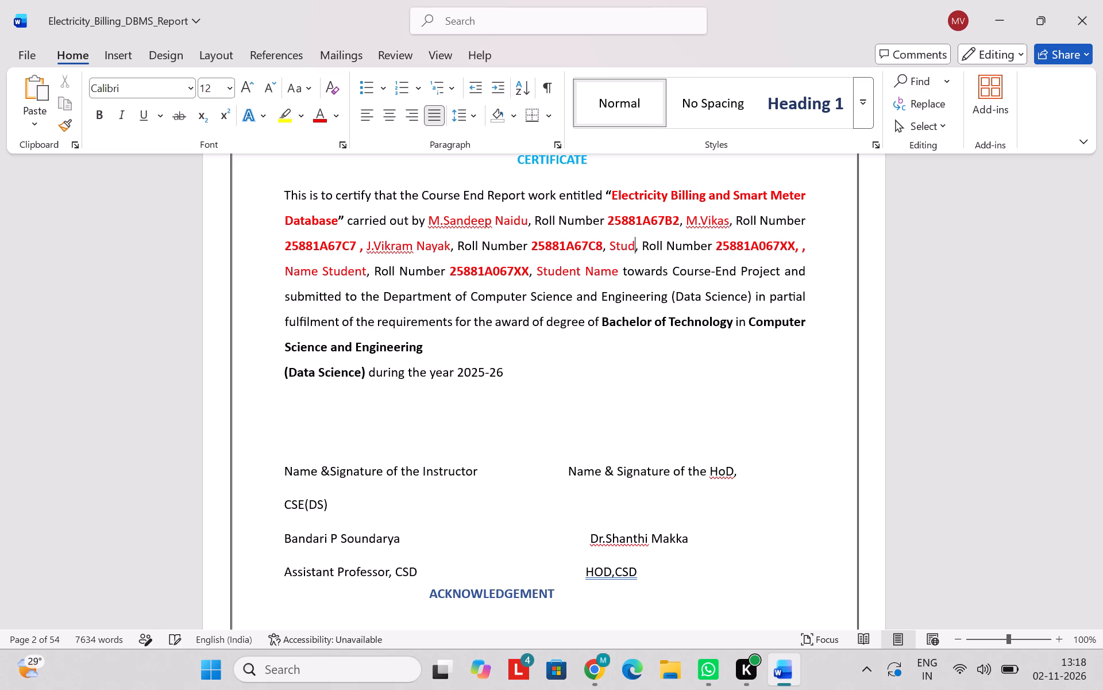
{"action": "key", "text": "BackSpace"}
{"action": "key", "text": "BackSpace"}
{"action": "key", "text": "BackSpace"}
{"action": "key", "text": "BackSpace"}
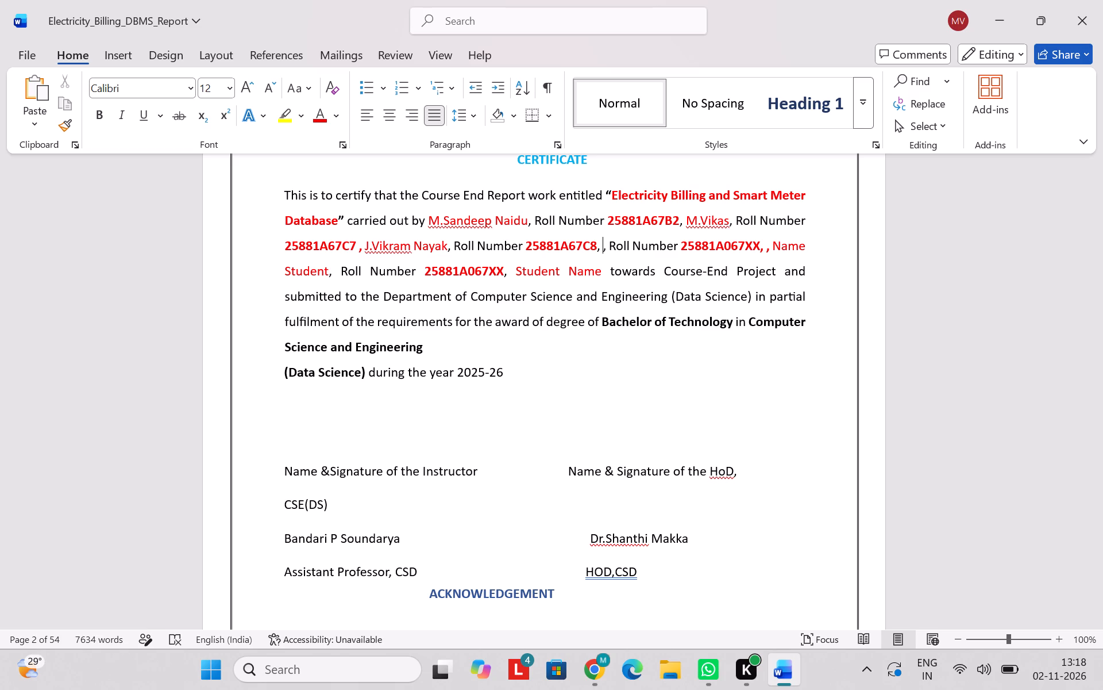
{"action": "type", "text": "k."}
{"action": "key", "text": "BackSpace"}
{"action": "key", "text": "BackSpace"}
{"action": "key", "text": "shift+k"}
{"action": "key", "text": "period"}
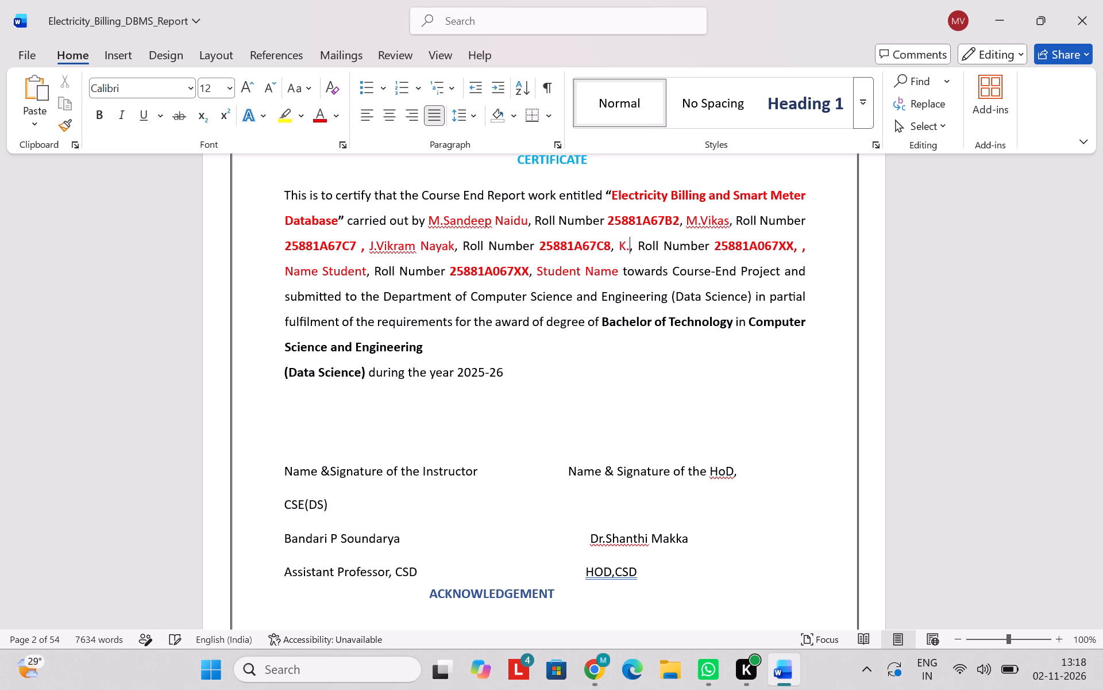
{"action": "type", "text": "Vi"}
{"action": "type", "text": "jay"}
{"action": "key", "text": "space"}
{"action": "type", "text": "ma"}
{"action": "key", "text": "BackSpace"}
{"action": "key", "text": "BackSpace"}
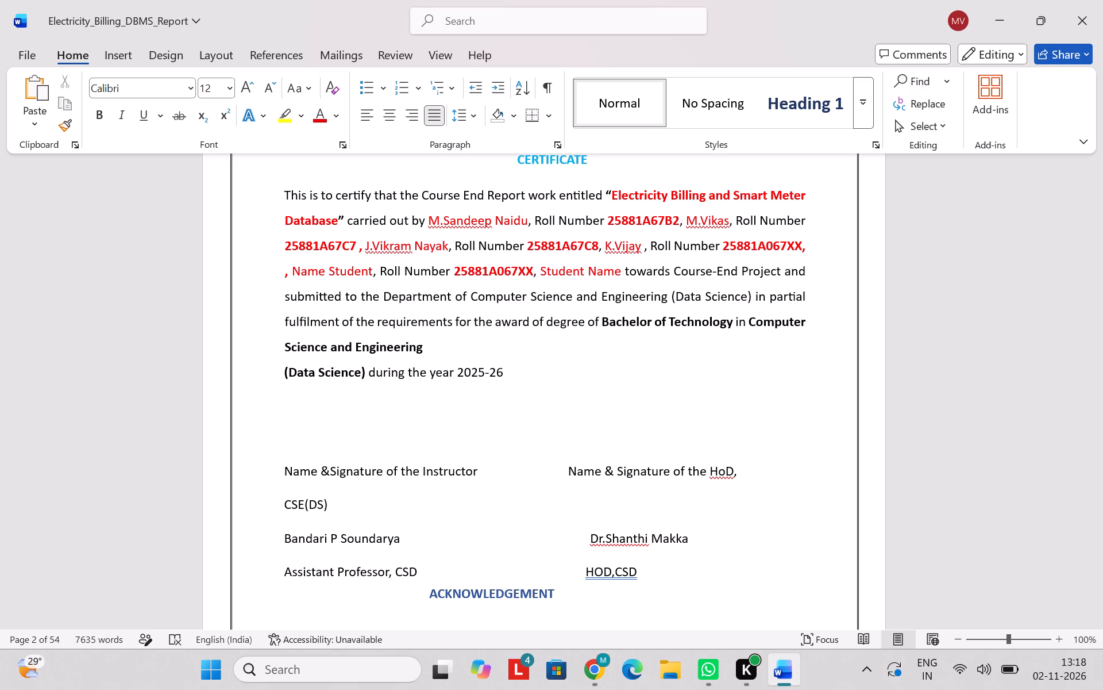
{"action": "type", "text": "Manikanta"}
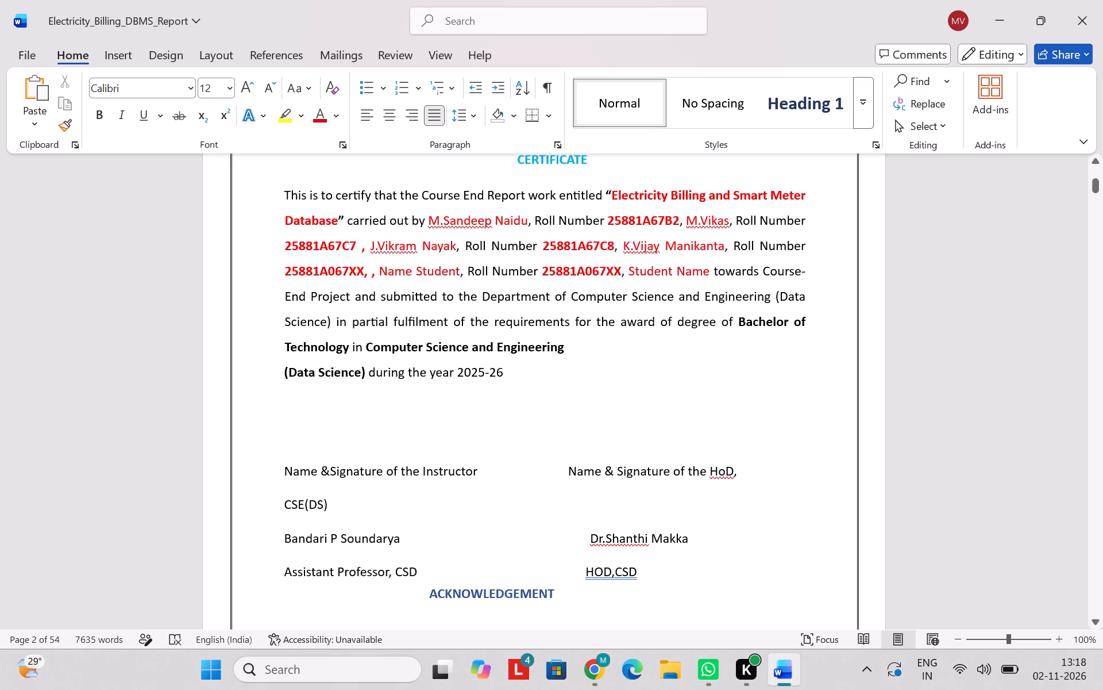
Replace the fourth student's roll-number placeholder in the certificate paragraph with that student's actual roll number.
{"action": "left_click", "coordinate": [363, 275]}
{"action": "key", "text": "BackSpace"}
{"action": "key", "text": "BackSpace"}
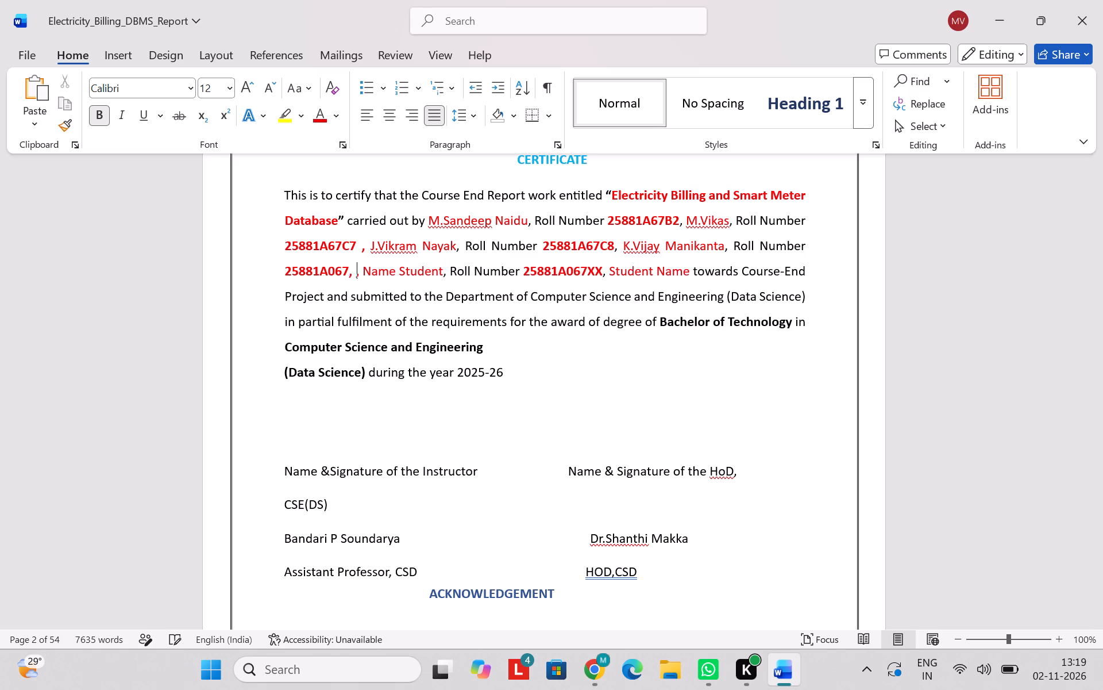
{"action": "key", "text": "BackSpace"}
{"action": "key", "text": "BackSpace"}
{"action": "key", "text": "BackSpace"}
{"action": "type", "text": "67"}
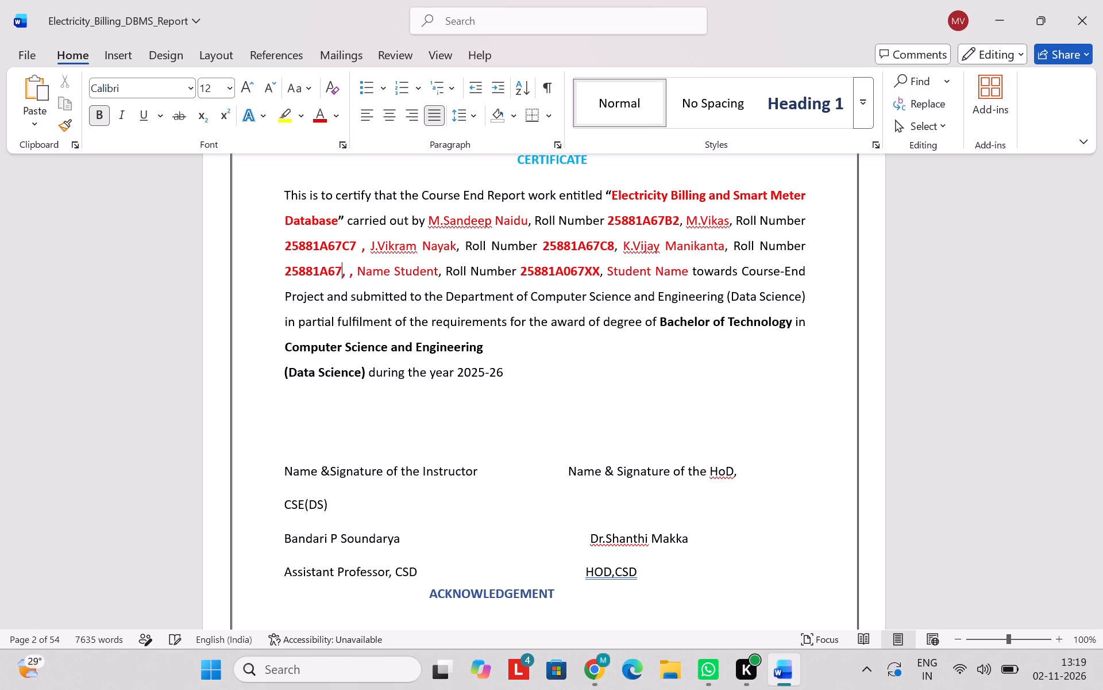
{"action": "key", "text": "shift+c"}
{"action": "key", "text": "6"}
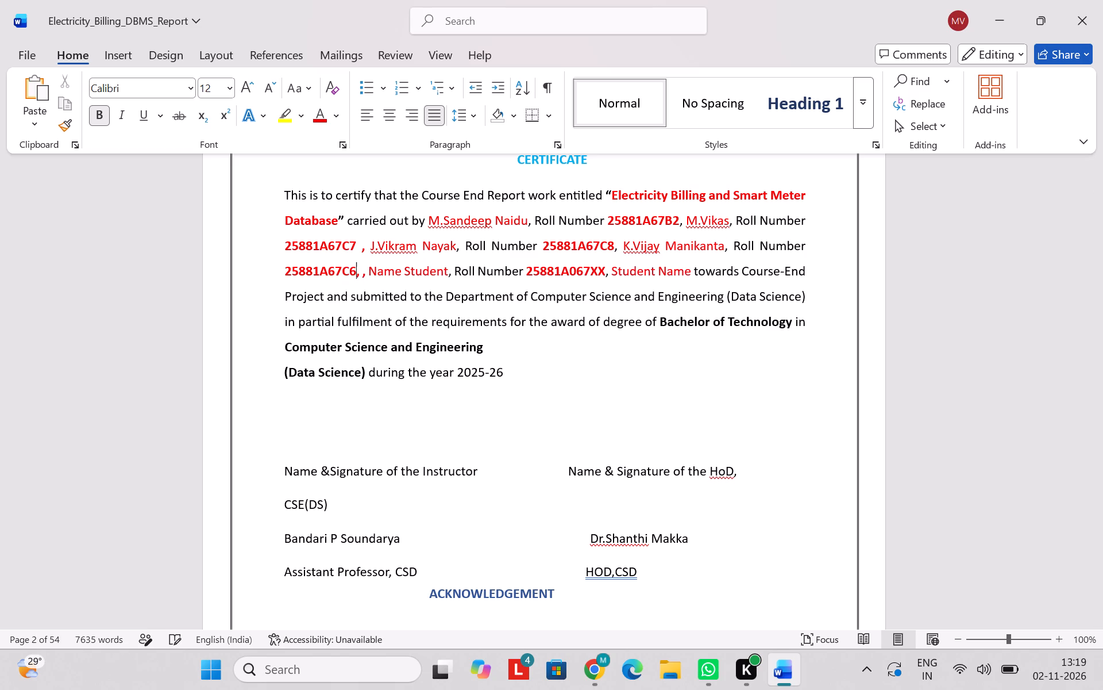
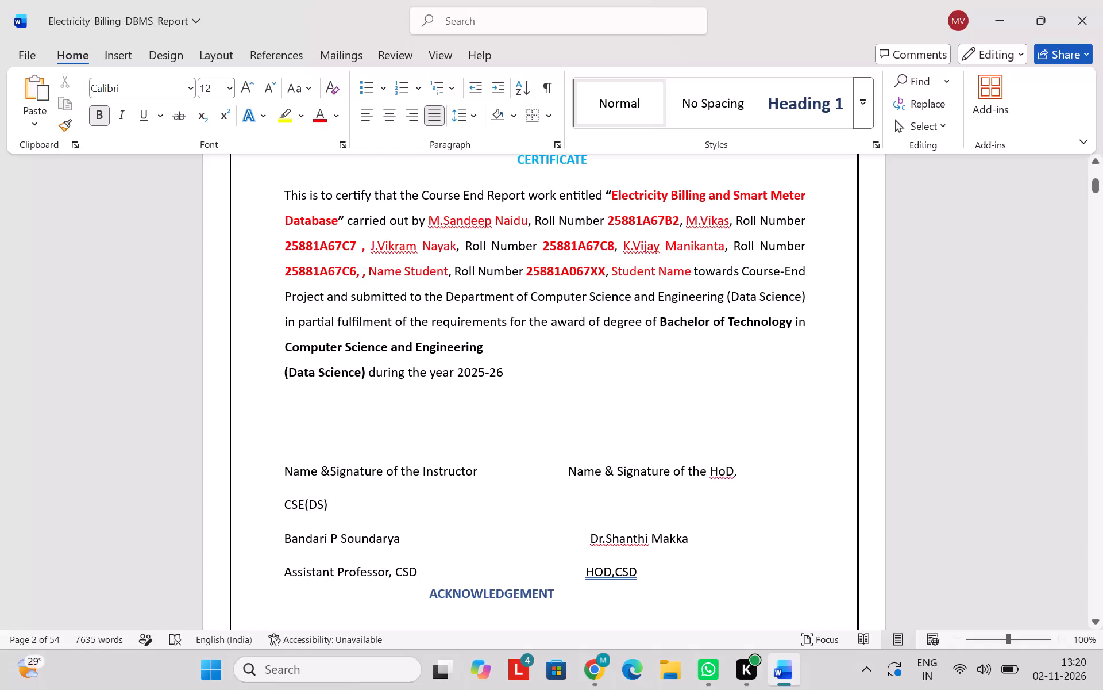
Replace the fifth name placeholder, Name Student, in the certificate paragraph with the fifth student's actual name.
{"action": "left_click", "coordinate": [445, 271]}
{"action": "key", "text": "Right"}
{"action": "key", "text": "BackSpace"}
{"action": "key", "text": "BackSpace"}
{"action": "key", "text": "BackSpace"}
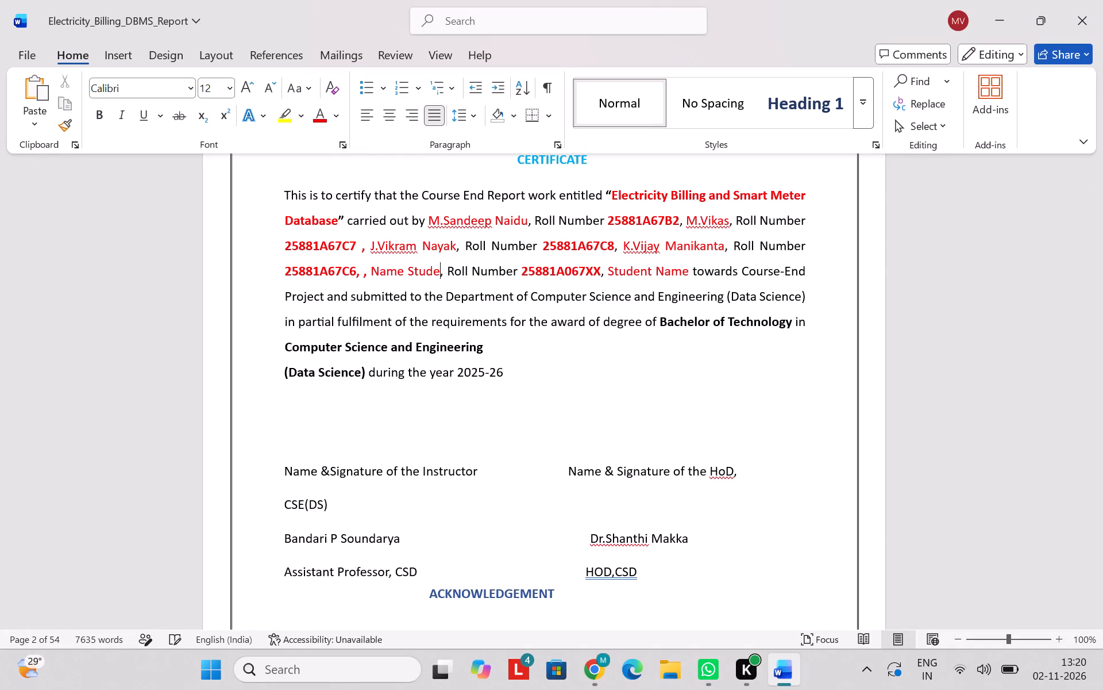
{"action": "key", "text": "BackSpace"}
{"action": "key", "text": "BackSpace"}
{"action": "key", "text": "BackSpace"}
{"action": "key", "text": "BackSpace"}
{"action": "key", "text": "BackSpace"}
{"action": "key", "text": "BackSpace"}
{"action": "key", "text": "BackSpace"}
{"action": "key", "text": "BackSpace"}
{"action": "key", "text": "BackSpace"}
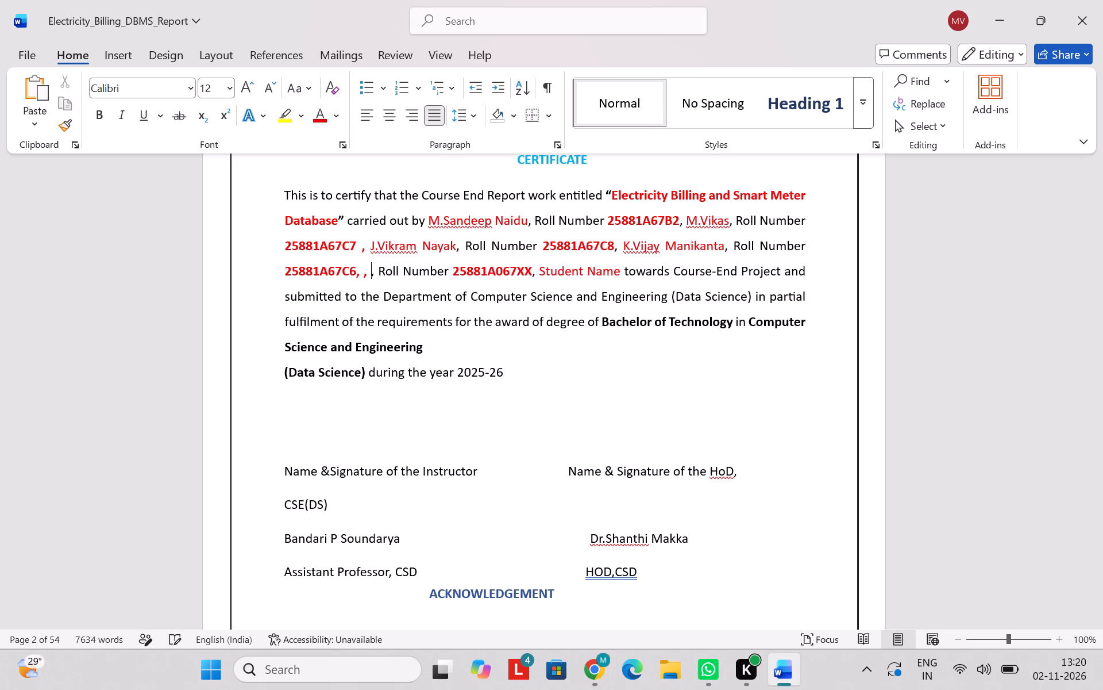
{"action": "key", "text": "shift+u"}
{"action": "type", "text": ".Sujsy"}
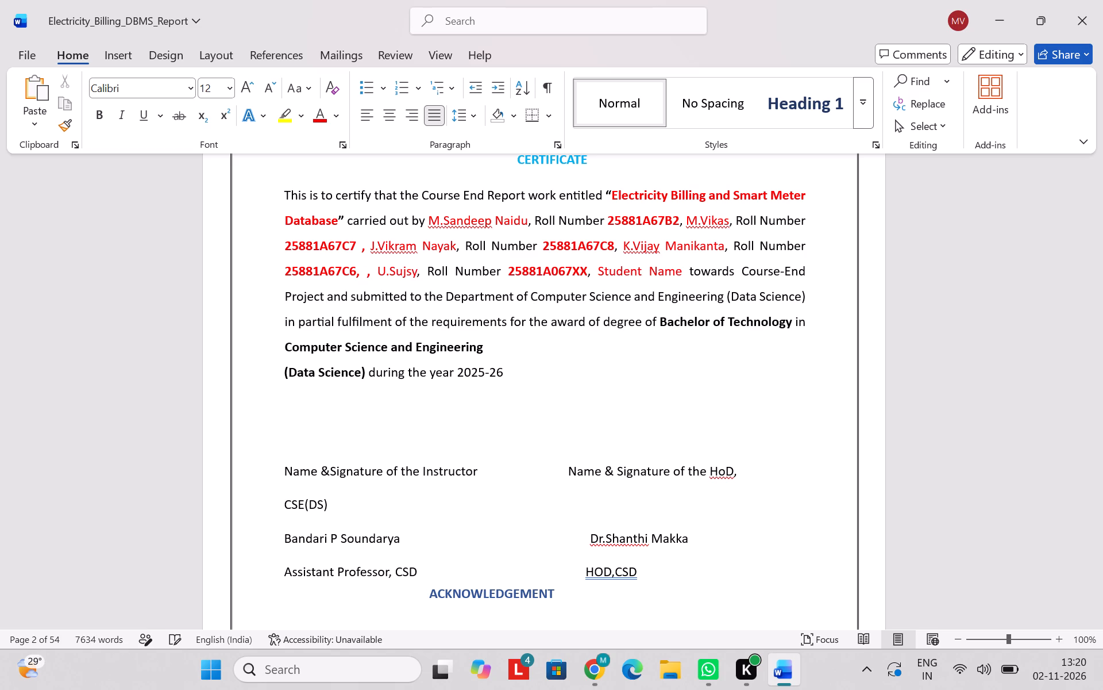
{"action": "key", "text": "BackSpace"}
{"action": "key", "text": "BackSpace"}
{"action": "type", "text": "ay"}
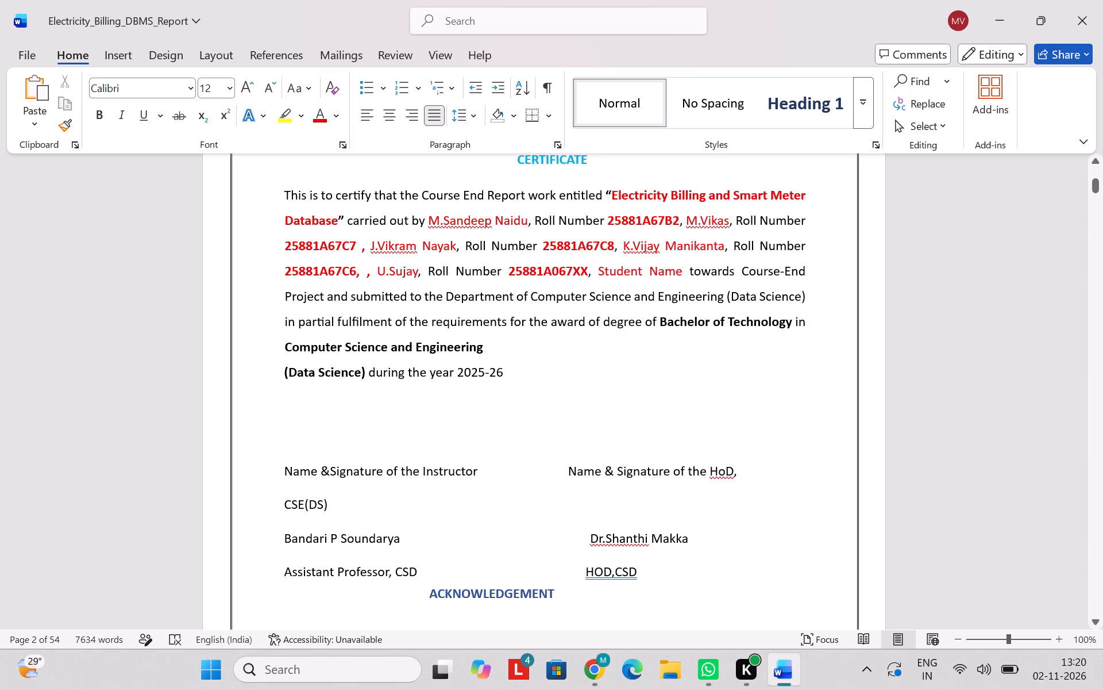
Replace the fifth student's roll-number placeholder in the certificate paragraph with that student's actual roll number.
{"action": "left_click", "coordinate": [587, 269]}
{"action": "key", "text": "BackSpace"}
{"action": "key", "text": "BackSpace"}
{"action": "key", "text": "BackSpace"}
{"action": "key", "text": "BackSpace"}
{"action": "key", "text": "BackSpace"}
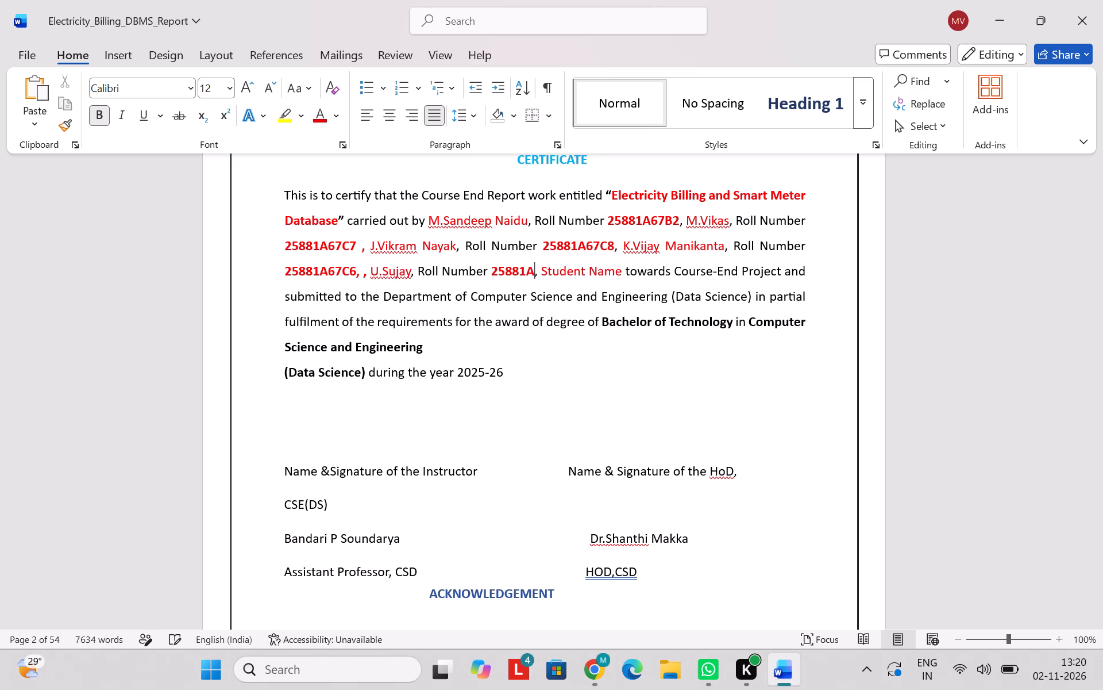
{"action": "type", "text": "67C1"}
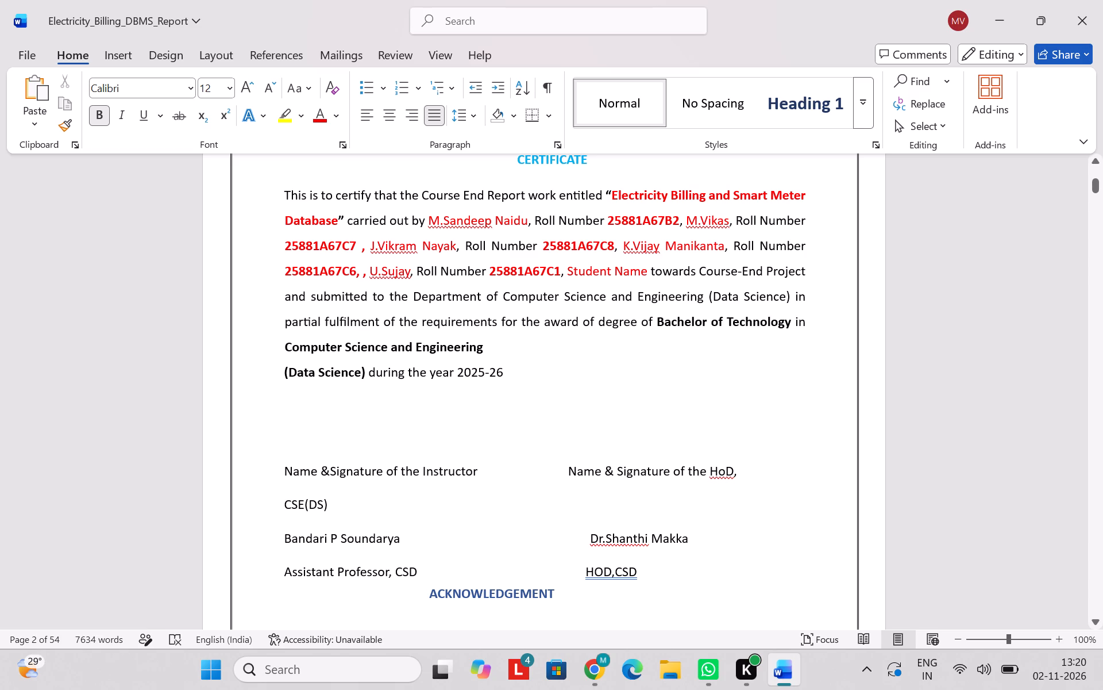
Delete the leftover Student Name placeholder before "towards Course-End Project" in the certificate paragraph.
{"action": "left_click", "coordinate": [648, 271]}
{"action": "key", "text": "BackSpace"}
{"action": "key", "text": "BackSpace"}
{"action": "key", "text": "BackSpace"}
{"action": "key", "text": "BackSpace"}
{"action": "key", "text": "BackSpace"}
{"action": "key", "text": "BackSpace"}
{"action": "key", "text": "BackSpace"}
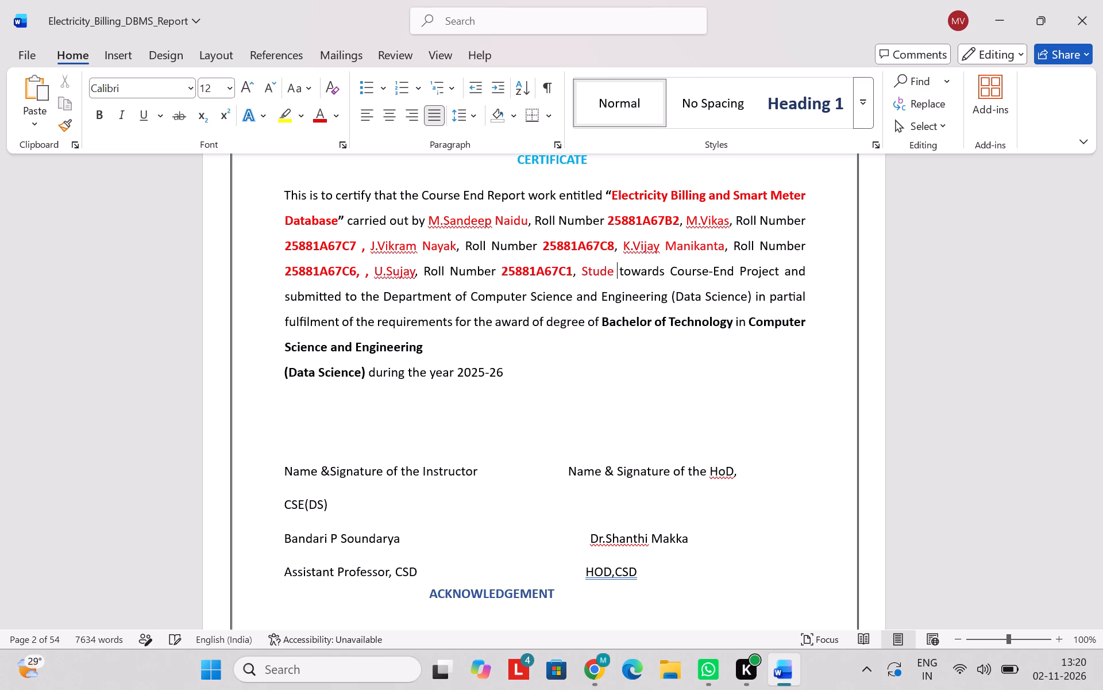
{"action": "key", "text": "BackSpace"}
{"action": "key", "text": "BackSpace"}
{"action": "key", "text": "BackSpace"}
{"action": "key", "text": "BackSpace"}
{"action": "key", "text": "BackSpace"}
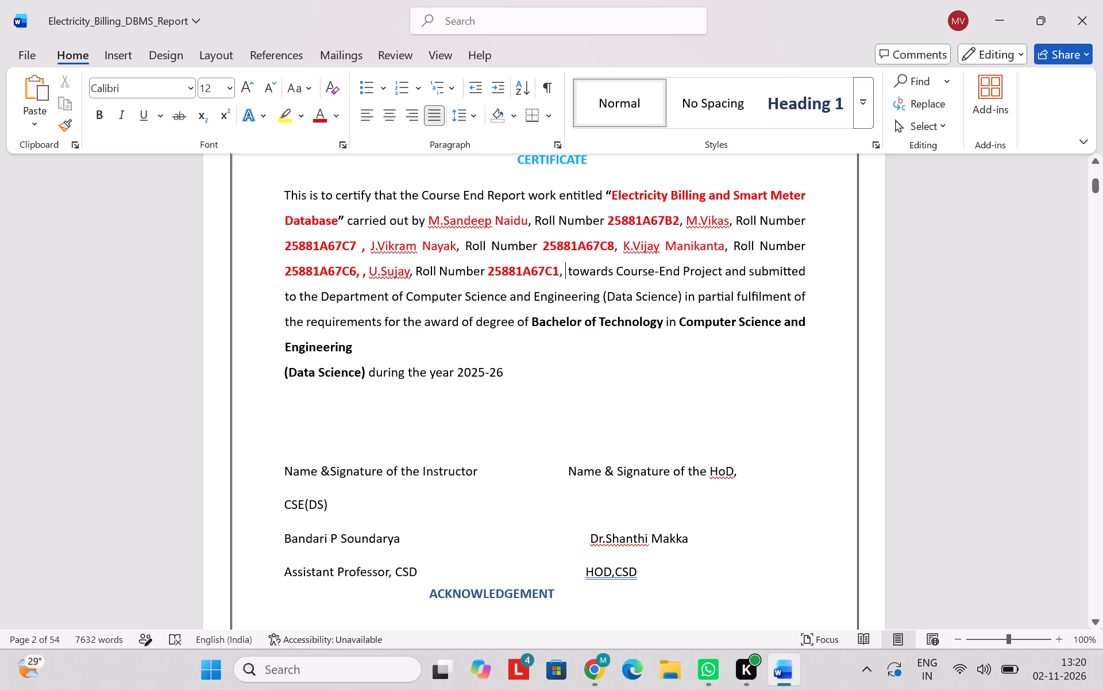
On the cover page, remove the colon after the first Student Name and delete the second RollNo and Student Name line's text.
{"action": "left_click_drag", "start_coordinate": [1096, 183], "coordinate": [1092, 173]}
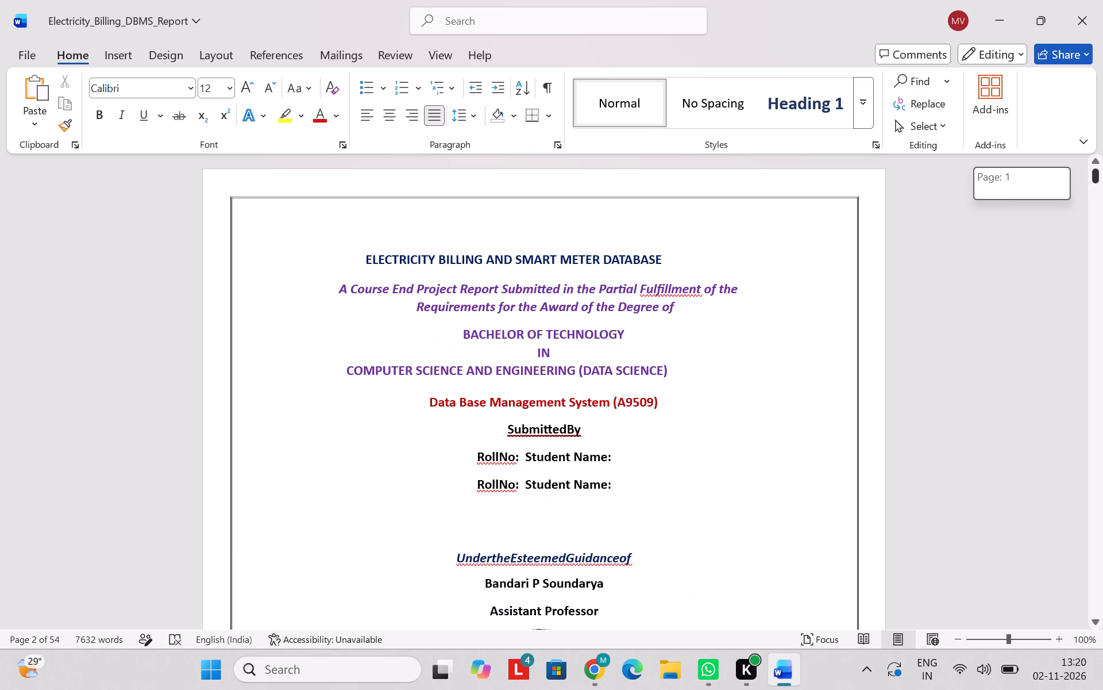
{"action": "left_click_drag", "start_coordinate": [1092, 173], "coordinate": [1092, 174]}
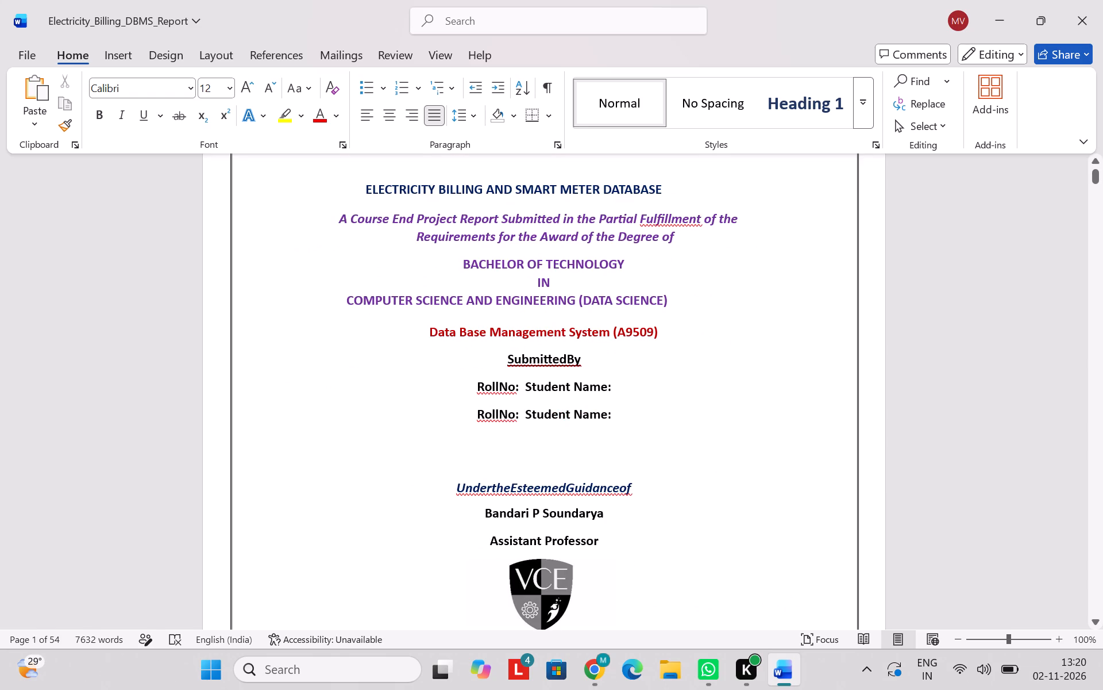
{"action": "double_click", "coordinate": [609, 384]}
{"action": "left_click", "coordinate": [609, 402]}
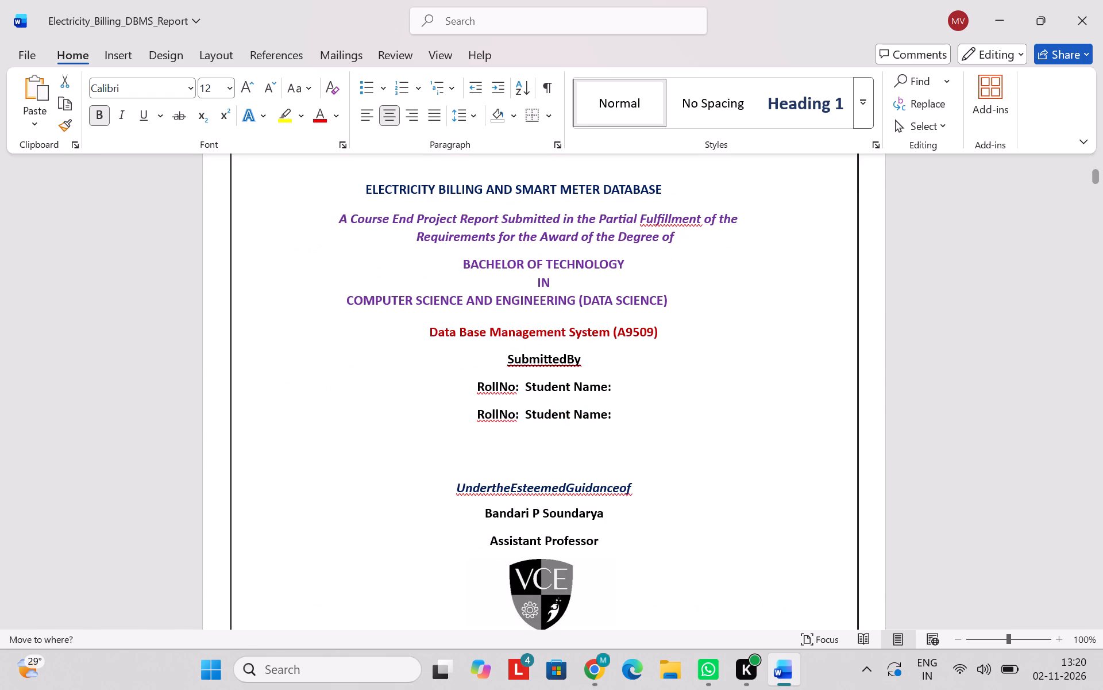
{"action": "left_click", "coordinate": [612, 407]}
{"action": "left_click", "coordinate": [615, 408]}
{"action": "key", "text": "BackSpace"}
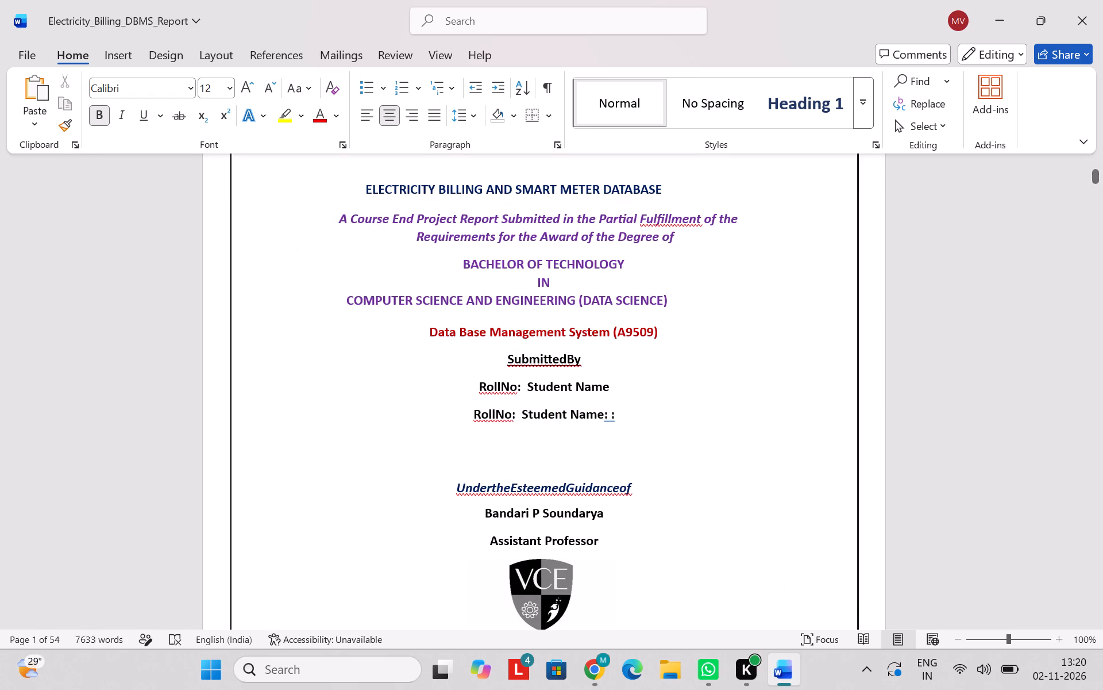
{"action": "key", "text": "BackSpace"}
{"action": "key", "text": "BackSpace"}
{"action": "key", "text": "BackSpace"}
{"action": "key", "text": "BackSpace"}
{"action": "key", "text": "BackSpace"}
{"action": "key", "text": "BackSpace"}
{"action": "key", "text": "BackSpace"}
{"action": "key", "text": "BackSpace"}
{"action": "key", "text": "BackSpace"}
{"action": "key", "text": "BackSpace"}
{"action": "key", "text": "BackSpace"}
{"action": "key", "text": "BackSpace"}
{"action": "key", "text": "BackSpace"}
{"action": "key", "text": "BackSpace"}
{"action": "key", "text": "BackSpace"}
{"action": "key", "text": "BackSpace"}
{"action": "key", "text": "BackSpace"}
{"action": "key", "text": "BackSpace"}
{"action": "key", "text": "BackSpace"}
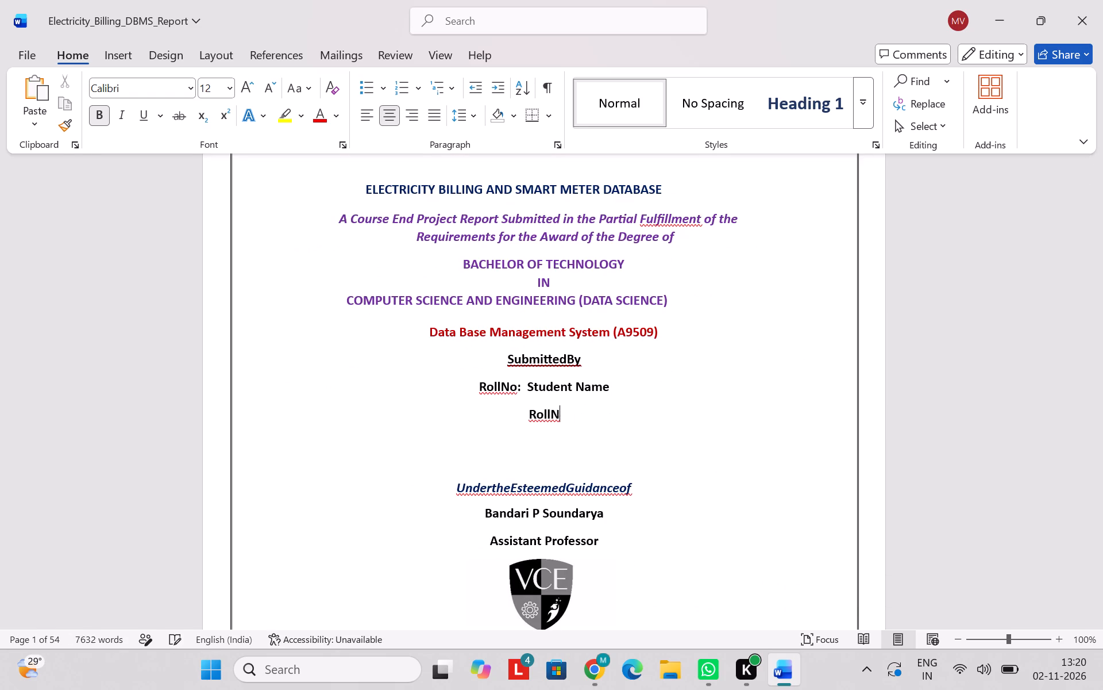
{"action": "key", "text": "BackSpace"}
{"action": "key", "text": "BackSpace"}
{"action": "key", "text": "BackSpace"}
{"action": "key", "text": "BackSpace"}
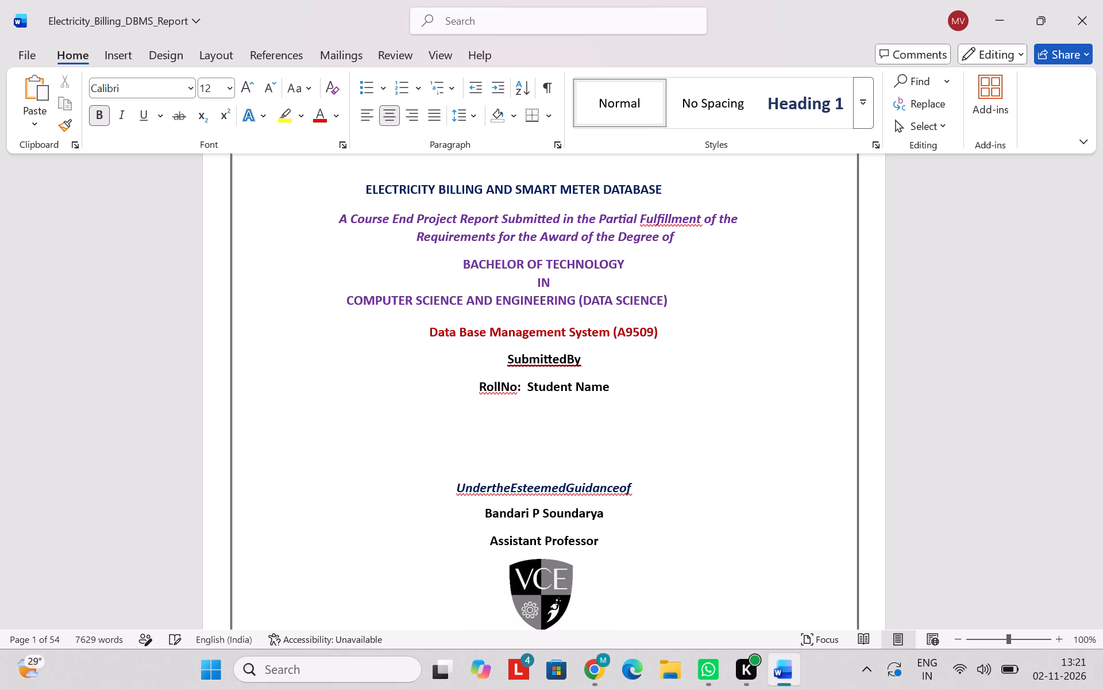
Widen the gap between RollNo: and Student Name under SubmittedBy on the cover page with extra spaces.
{"action": "left_click", "coordinate": [522, 386]}
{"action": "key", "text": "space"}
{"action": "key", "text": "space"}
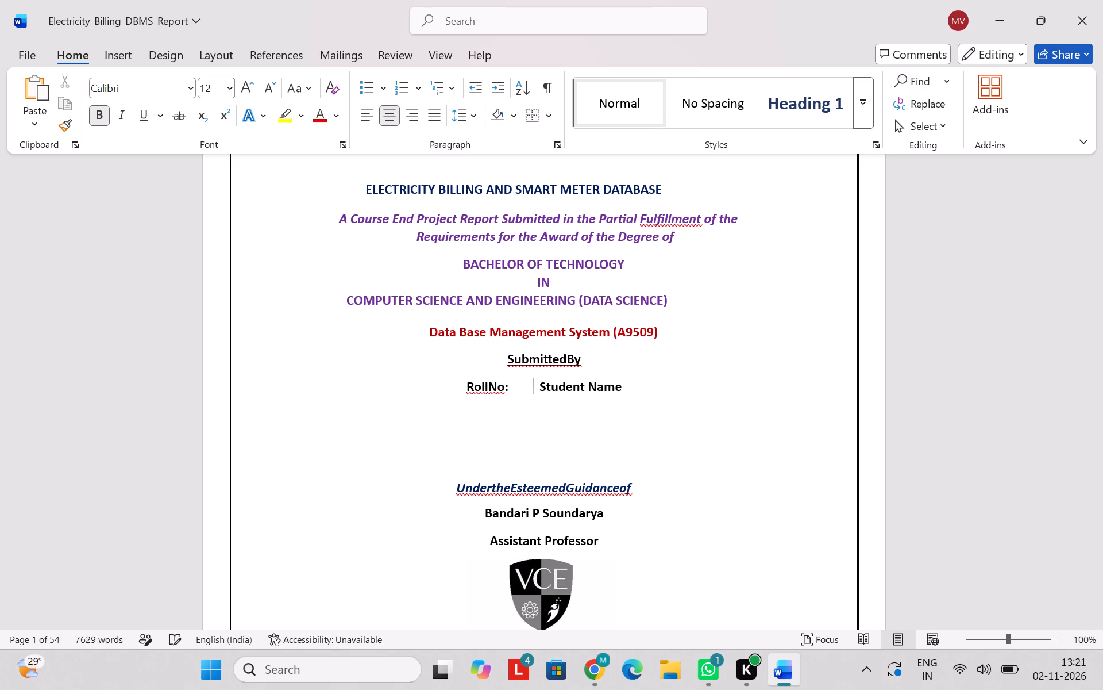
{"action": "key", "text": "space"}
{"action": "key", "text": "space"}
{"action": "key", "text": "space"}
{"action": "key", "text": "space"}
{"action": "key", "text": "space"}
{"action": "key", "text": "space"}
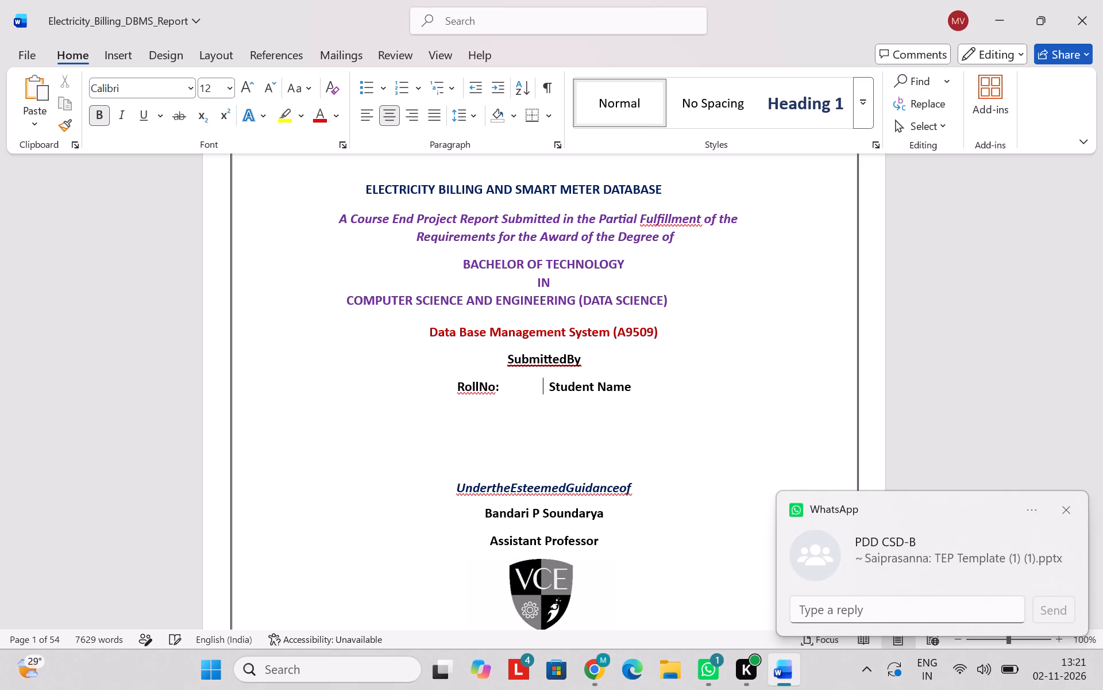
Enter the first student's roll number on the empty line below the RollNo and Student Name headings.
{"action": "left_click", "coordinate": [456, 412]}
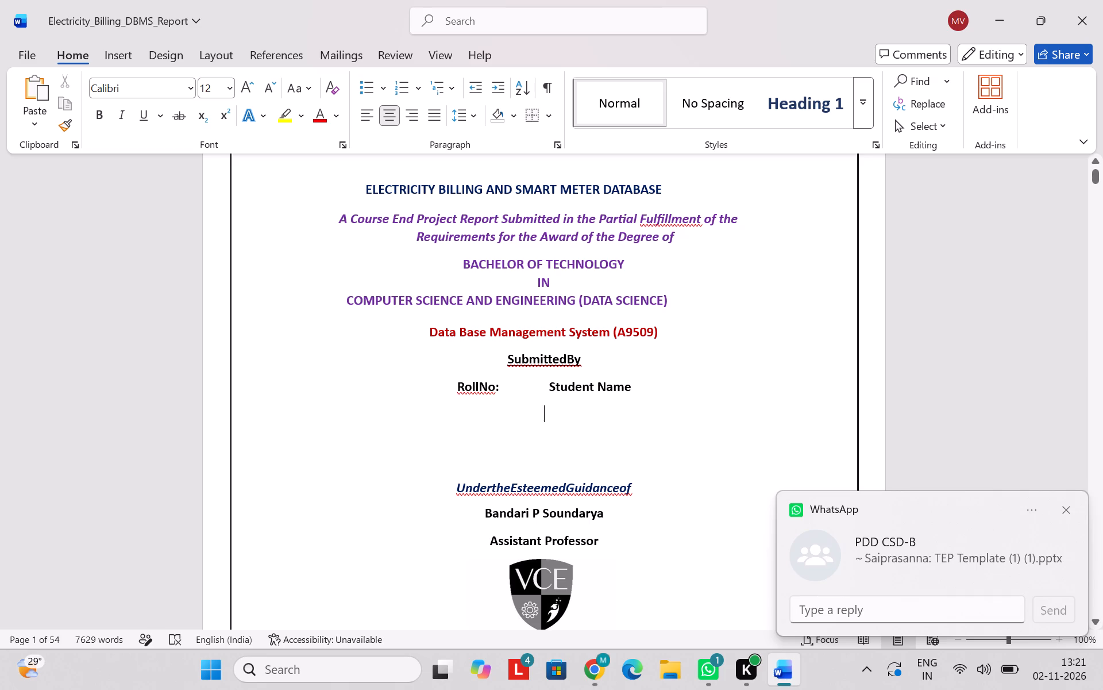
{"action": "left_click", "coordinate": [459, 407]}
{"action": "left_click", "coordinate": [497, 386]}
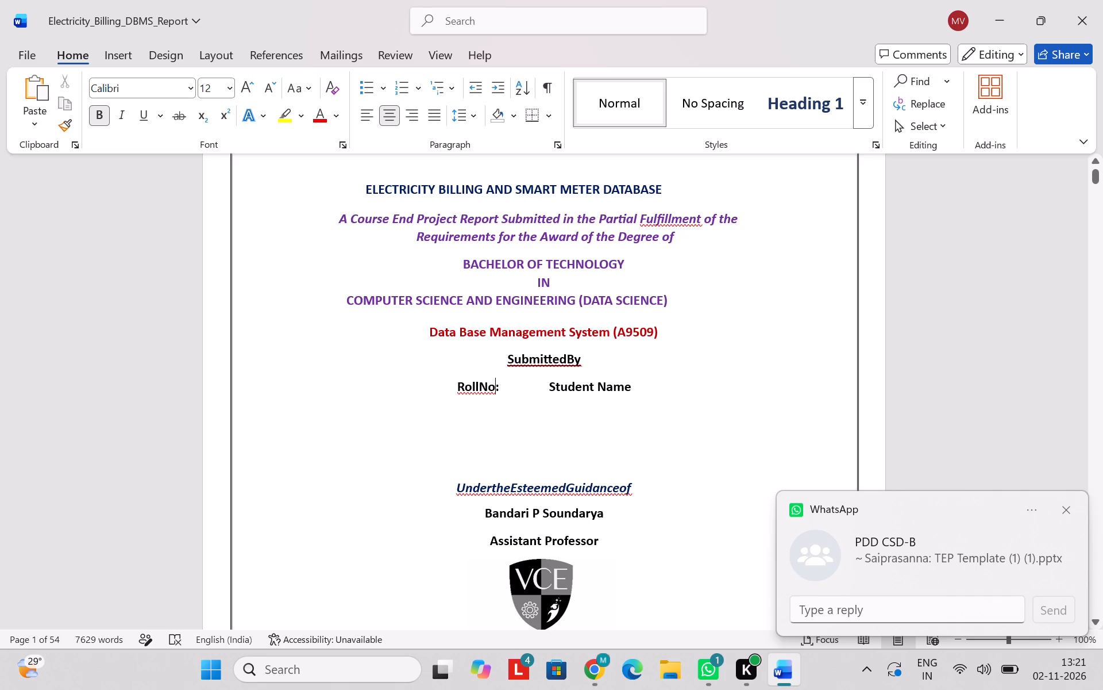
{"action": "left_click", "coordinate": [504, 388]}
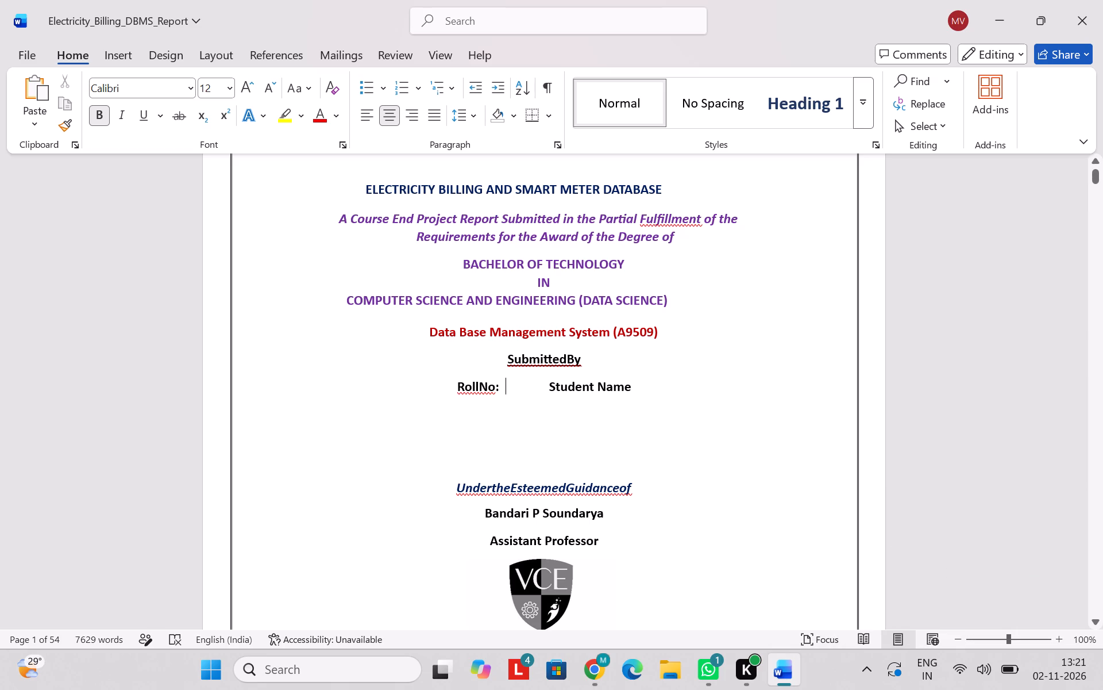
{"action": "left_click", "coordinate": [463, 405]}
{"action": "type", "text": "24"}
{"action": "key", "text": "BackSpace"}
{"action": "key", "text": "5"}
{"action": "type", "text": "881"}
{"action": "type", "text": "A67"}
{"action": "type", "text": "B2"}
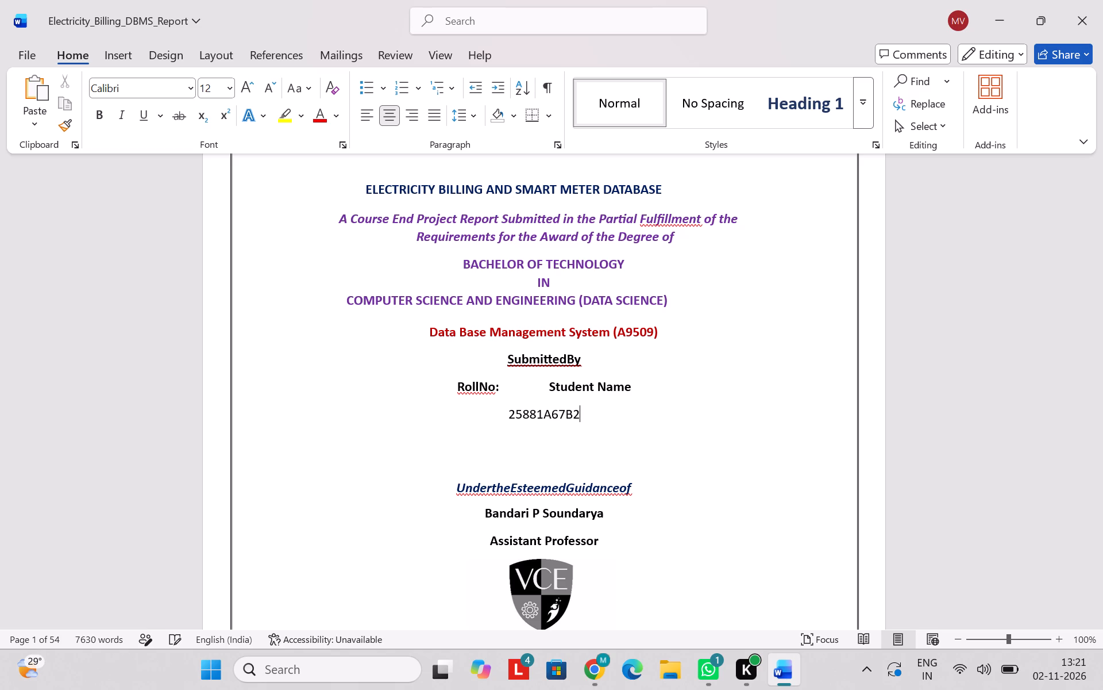
Select the roll number below the cover page headings and re-enter the first student's roll number in its place.
{"action": "left_click", "coordinate": [515, 431]}
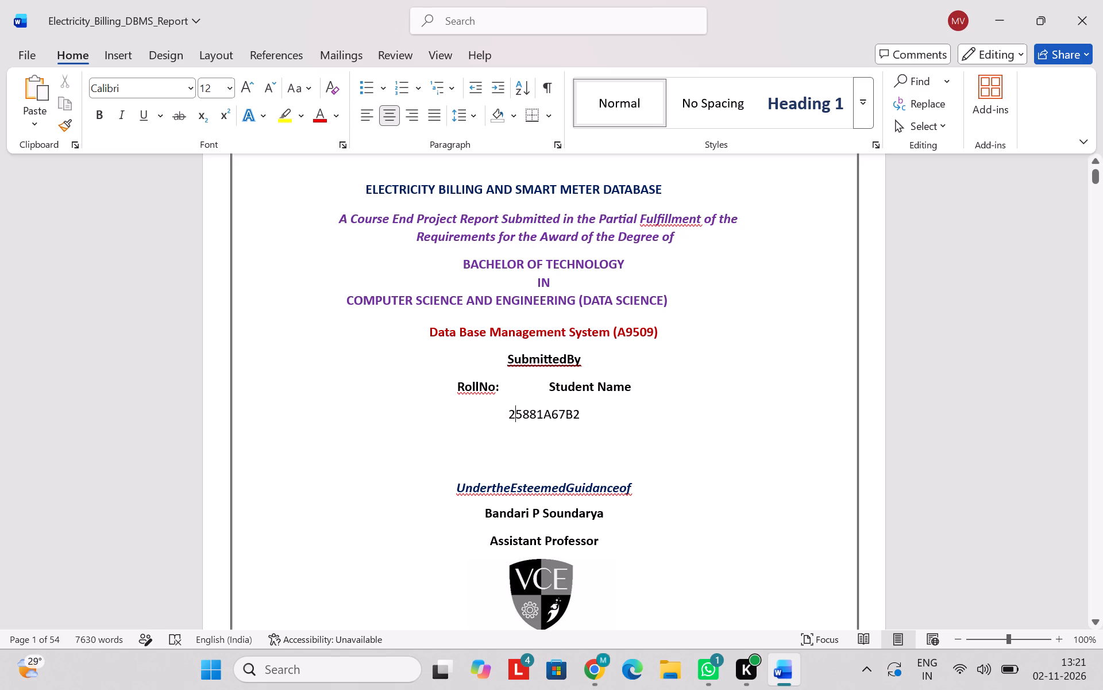
{"action": "left_click", "coordinate": [510, 432]}
{"action": "double_click", "coordinate": [509, 433]}
{"action": "left_click", "coordinate": [519, 432]}
{"action": "double_click", "coordinate": [506, 425]}
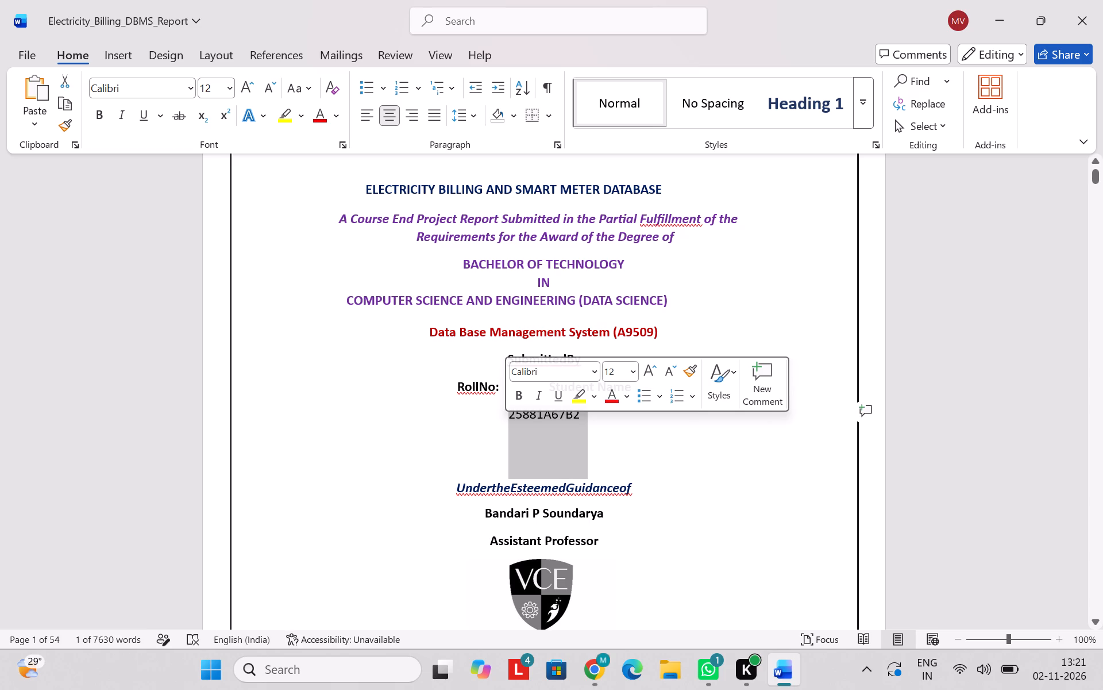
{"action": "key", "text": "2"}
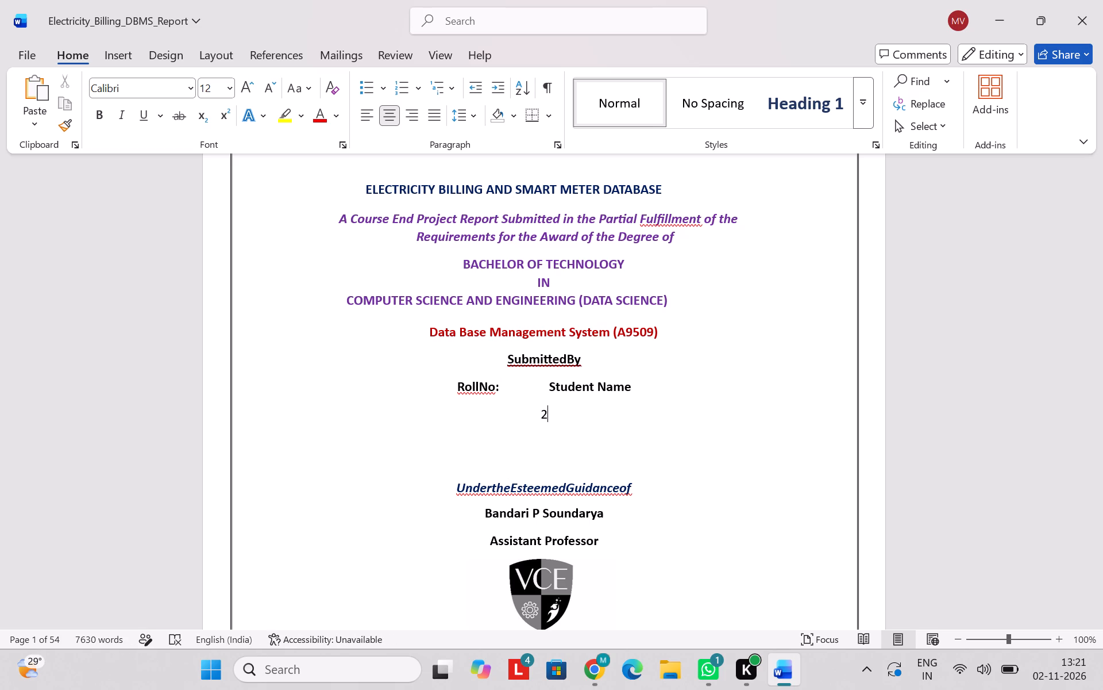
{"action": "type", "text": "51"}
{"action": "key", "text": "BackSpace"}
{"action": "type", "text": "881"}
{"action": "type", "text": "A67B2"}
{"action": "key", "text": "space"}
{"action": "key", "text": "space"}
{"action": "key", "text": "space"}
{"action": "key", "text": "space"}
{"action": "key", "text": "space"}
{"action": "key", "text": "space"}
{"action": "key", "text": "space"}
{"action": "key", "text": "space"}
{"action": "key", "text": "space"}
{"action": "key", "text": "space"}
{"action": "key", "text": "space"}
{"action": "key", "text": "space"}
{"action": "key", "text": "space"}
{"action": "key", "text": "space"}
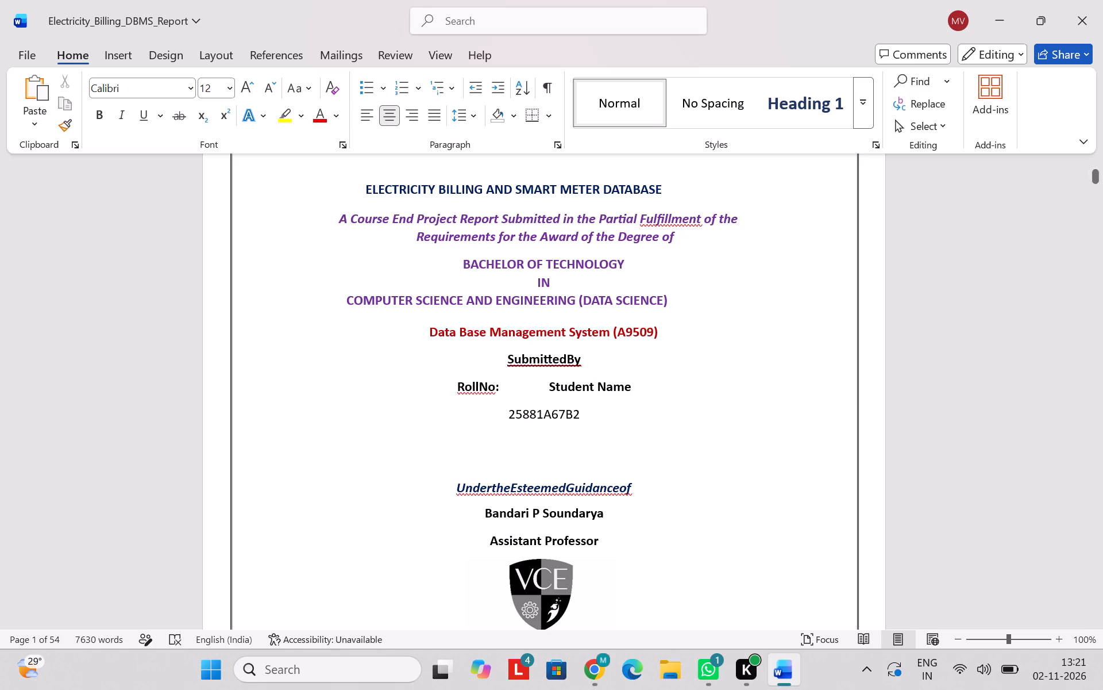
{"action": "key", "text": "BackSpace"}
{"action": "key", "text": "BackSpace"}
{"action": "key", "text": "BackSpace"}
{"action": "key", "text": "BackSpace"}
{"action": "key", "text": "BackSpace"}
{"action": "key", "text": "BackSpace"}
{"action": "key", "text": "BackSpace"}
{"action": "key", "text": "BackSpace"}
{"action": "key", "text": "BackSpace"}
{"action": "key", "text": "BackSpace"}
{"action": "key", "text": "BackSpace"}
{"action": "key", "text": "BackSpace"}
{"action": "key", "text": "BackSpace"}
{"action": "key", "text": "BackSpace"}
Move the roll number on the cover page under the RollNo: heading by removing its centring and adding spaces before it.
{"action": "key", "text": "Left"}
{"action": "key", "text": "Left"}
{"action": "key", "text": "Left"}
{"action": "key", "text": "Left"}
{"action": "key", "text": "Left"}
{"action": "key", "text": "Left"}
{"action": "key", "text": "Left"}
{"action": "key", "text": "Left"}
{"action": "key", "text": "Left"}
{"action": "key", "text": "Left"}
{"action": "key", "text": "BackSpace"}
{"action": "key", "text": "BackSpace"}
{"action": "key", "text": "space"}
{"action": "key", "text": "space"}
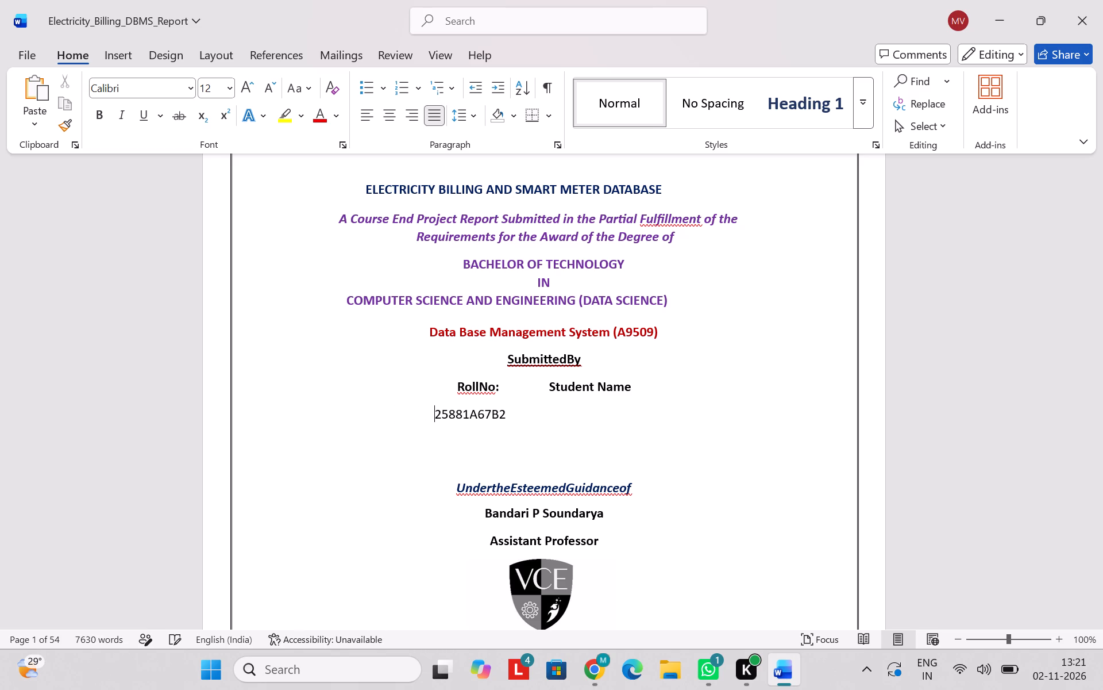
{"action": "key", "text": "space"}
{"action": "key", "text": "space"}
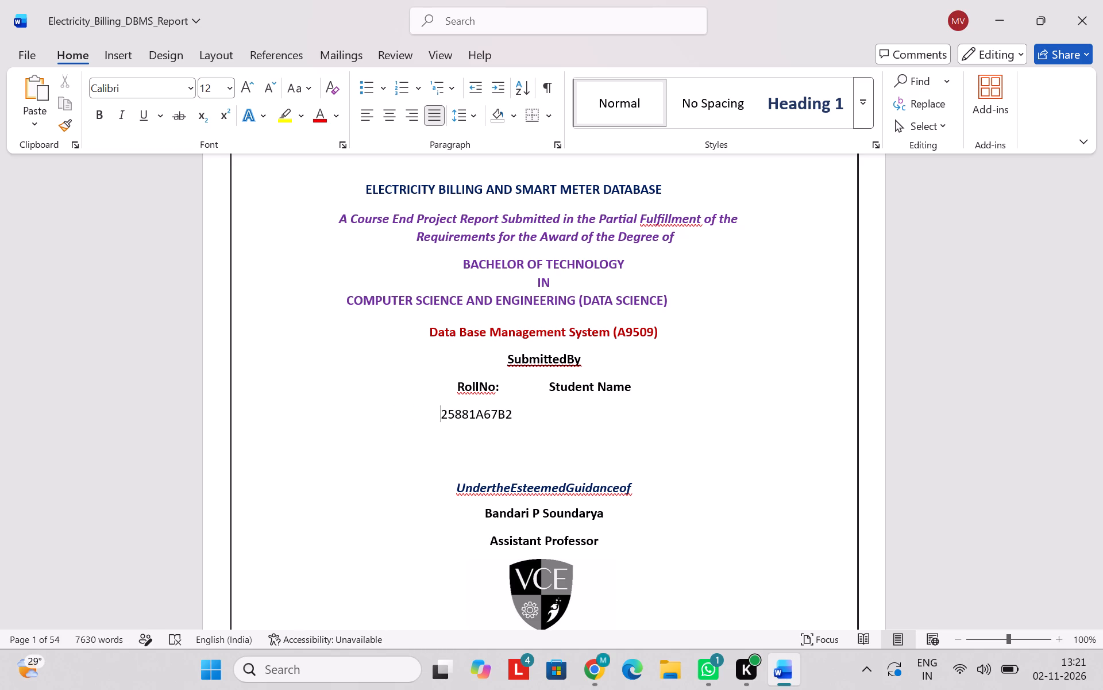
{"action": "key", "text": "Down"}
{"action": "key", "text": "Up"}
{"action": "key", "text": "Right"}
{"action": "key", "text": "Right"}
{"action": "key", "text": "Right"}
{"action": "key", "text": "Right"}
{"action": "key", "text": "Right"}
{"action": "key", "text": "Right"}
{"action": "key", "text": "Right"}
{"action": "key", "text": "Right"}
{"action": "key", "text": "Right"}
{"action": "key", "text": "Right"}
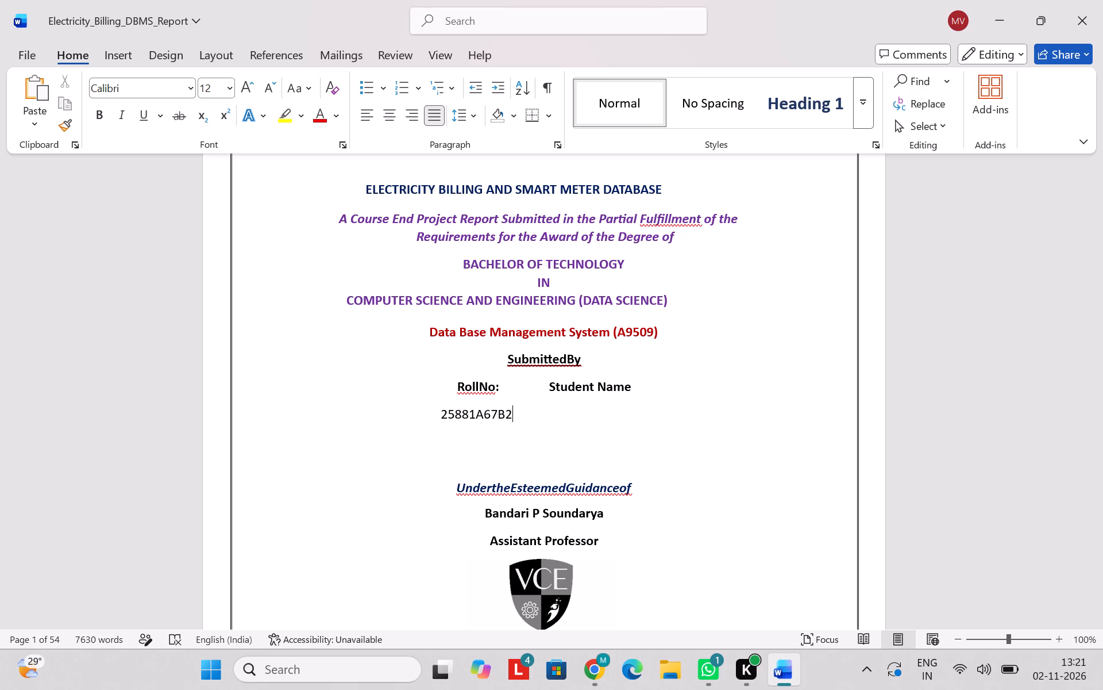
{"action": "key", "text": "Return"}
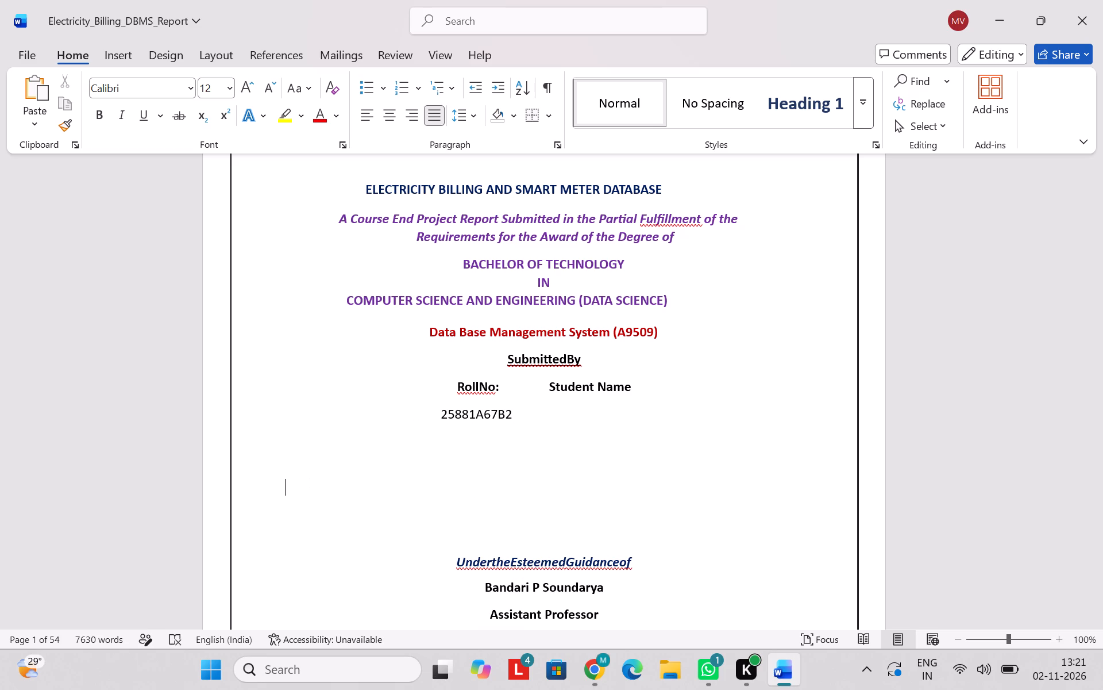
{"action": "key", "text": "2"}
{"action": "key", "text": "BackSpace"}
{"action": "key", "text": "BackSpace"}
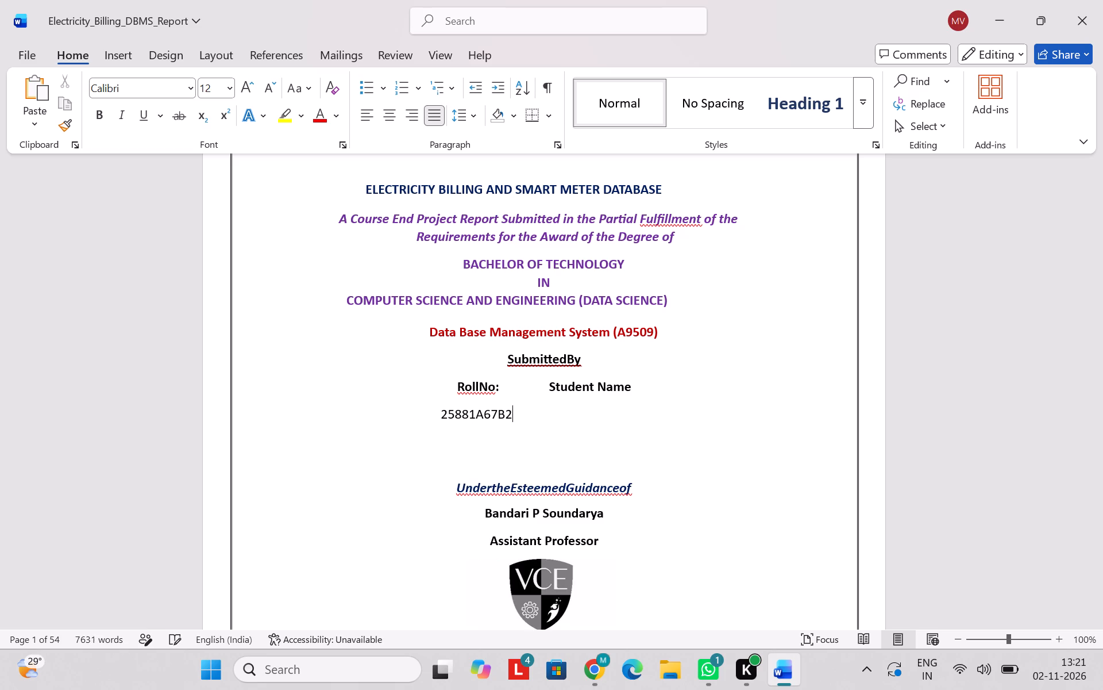
Delete the first student's roll number from the line below the RollNo and Student Name headings.
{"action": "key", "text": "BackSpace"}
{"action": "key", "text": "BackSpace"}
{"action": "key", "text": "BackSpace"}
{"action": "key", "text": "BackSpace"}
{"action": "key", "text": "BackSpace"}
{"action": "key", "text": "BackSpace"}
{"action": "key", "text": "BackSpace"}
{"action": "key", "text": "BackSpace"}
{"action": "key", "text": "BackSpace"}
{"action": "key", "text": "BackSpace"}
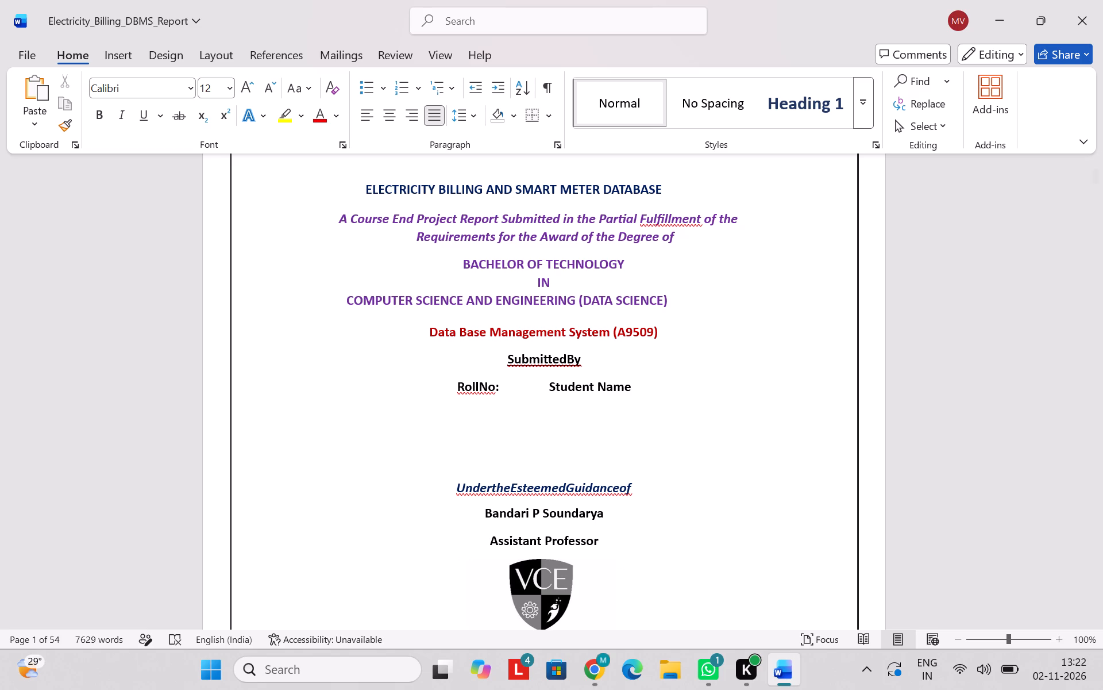
Delete the whole RollNo: and Student Name heading text under SubmittedBy on the cover page, keeping the line itself.
{"action": "left_click", "coordinate": [636, 390]}
{"action": "key", "text": "BackSpace"}
{"action": "key", "text": "BackSpace"}
{"action": "key", "text": "BackSpace"}
{"action": "key", "text": "BackSpace"}
{"action": "key", "text": "BackSpace"}
{"action": "key", "text": "BackSpace"}
{"action": "key", "text": "BackSpace"}
{"action": "key", "text": "BackSpace"}
{"action": "key", "text": "BackSpace"}
{"action": "key", "text": "BackSpace"}
{"action": "key", "text": "BackSpace"}
{"action": "key", "text": "BackSpace"}
{"action": "key", "text": "BackSpace"}
{"action": "key", "text": "BackSpace"}
{"action": "key", "text": "BackSpace"}
{"action": "key", "text": "BackSpace"}
{"action": "key", "text": "BackSpace"}
{"action": "key", "text": "BackSpace"}
{"action": "key", "text": "BackSpace"}
{"action": "key", "text": "BackSpace"}
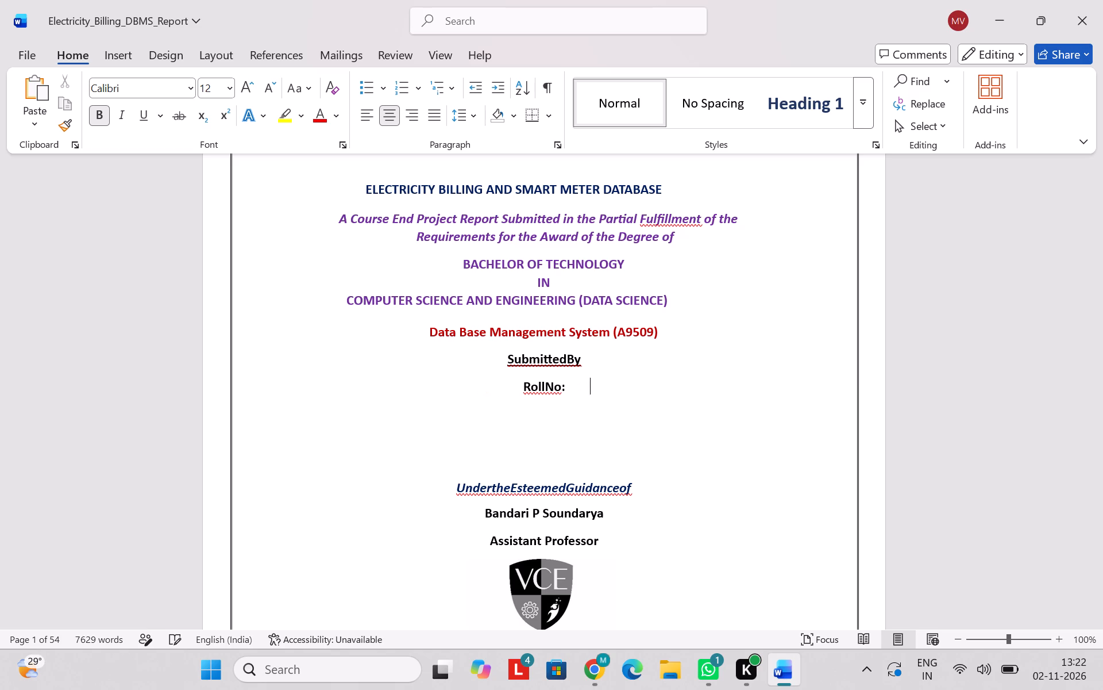
{"action": "key", "text": "BackSpace"}
{"action": "key", "text": "BackSpace"}
{"action": "key", "text": "BackSpace"}
{"action": "key", "text": "BackSpace"}
{"action": "key", "text": "BackSpace"}
{"action": "key", "text": "BackSpace"}
{"action": "key", "text": "BackSpace"}
{"action": "key", "text": "BackSpace"}
{"action": "key", "text": "BackSpace"}
{"action": "key", "text": "BackSpace"}
{"action": "key", "text": "BackSpace"}
{"action": "key", "text": "BackSpace"}
{"action": "key", "text": "BackSpace"}
{"action": "key", "text": "BackSpace"}
{"action": "key", "text": "BackSpace"}
Enter the first student's roll number and name, separated by a spaced colon, directly under SubmittedBy and end the line.
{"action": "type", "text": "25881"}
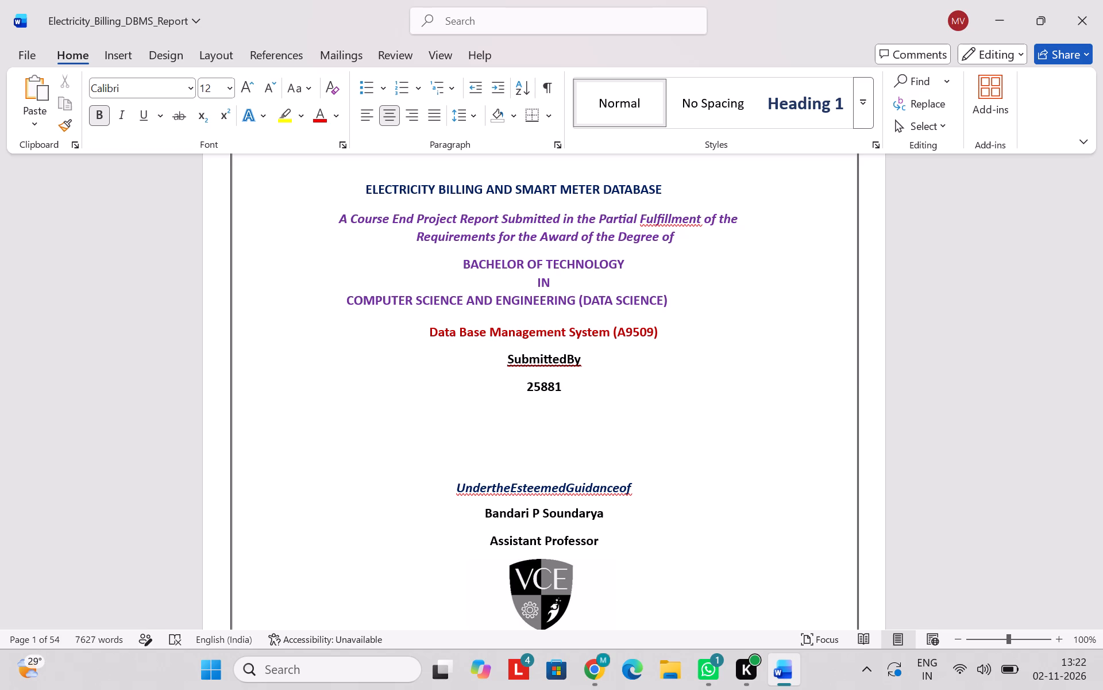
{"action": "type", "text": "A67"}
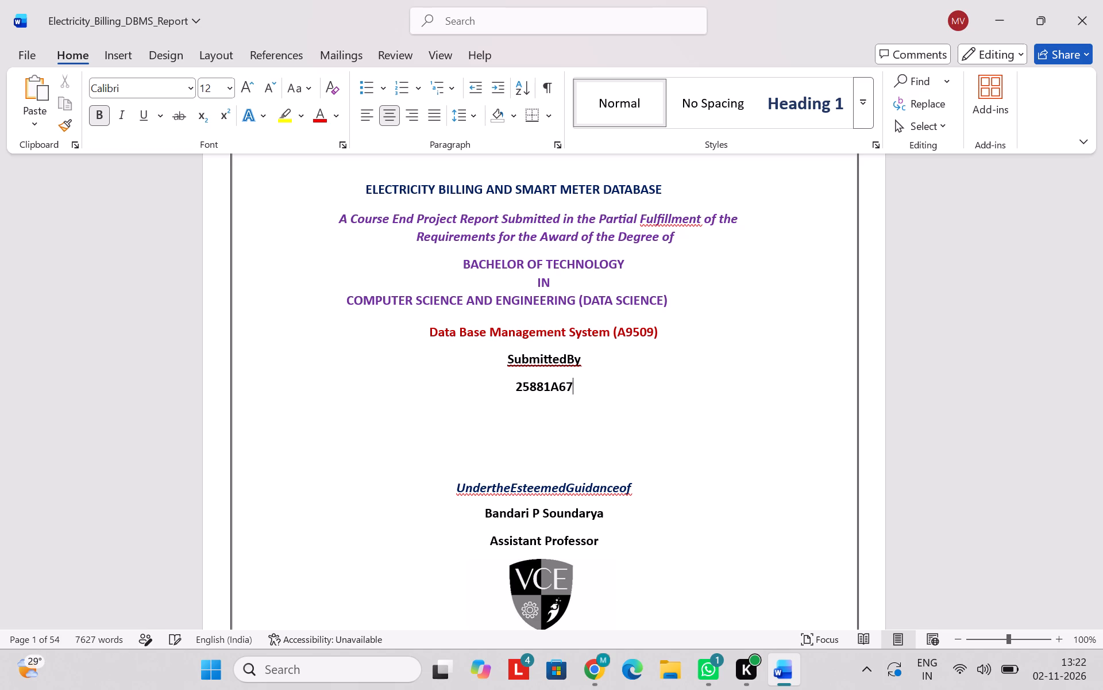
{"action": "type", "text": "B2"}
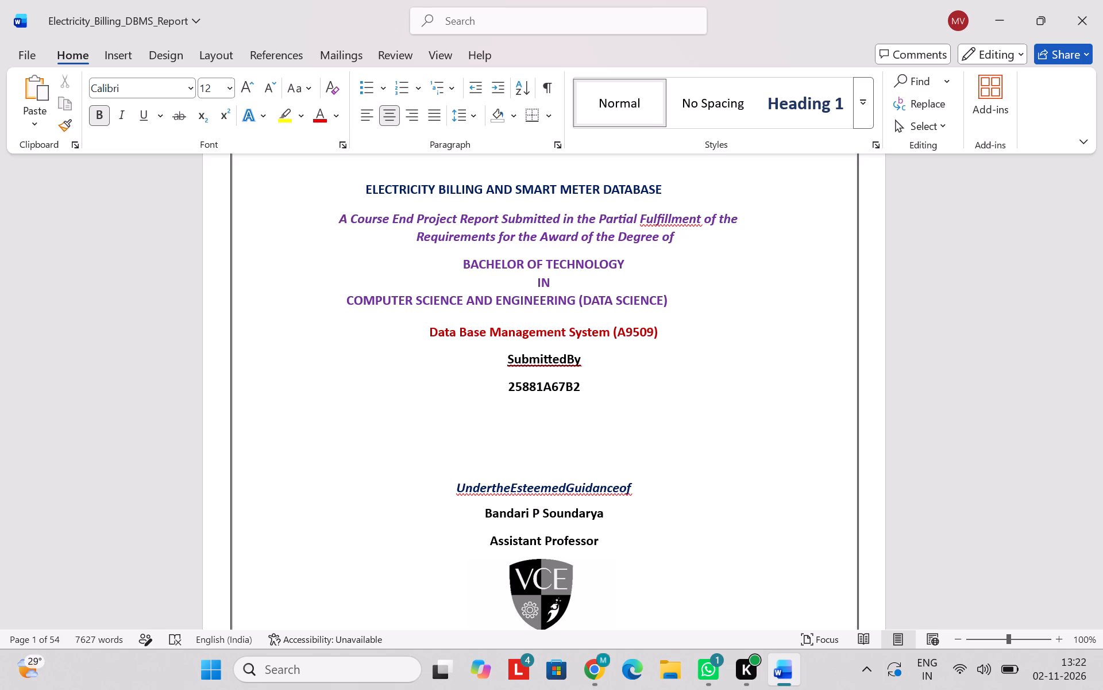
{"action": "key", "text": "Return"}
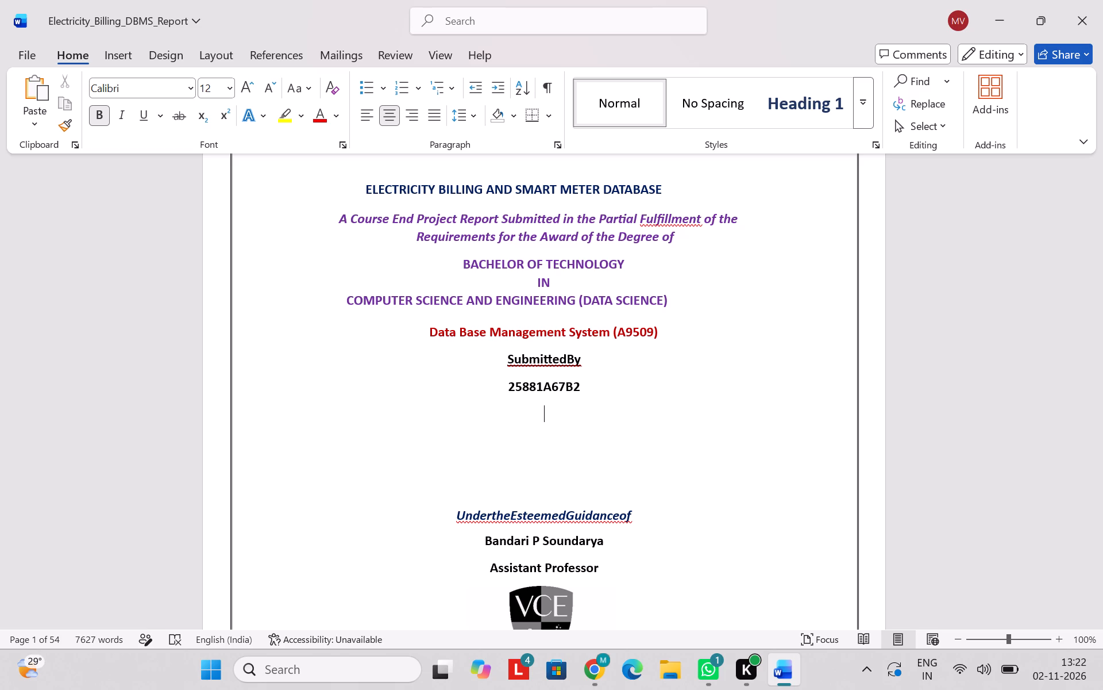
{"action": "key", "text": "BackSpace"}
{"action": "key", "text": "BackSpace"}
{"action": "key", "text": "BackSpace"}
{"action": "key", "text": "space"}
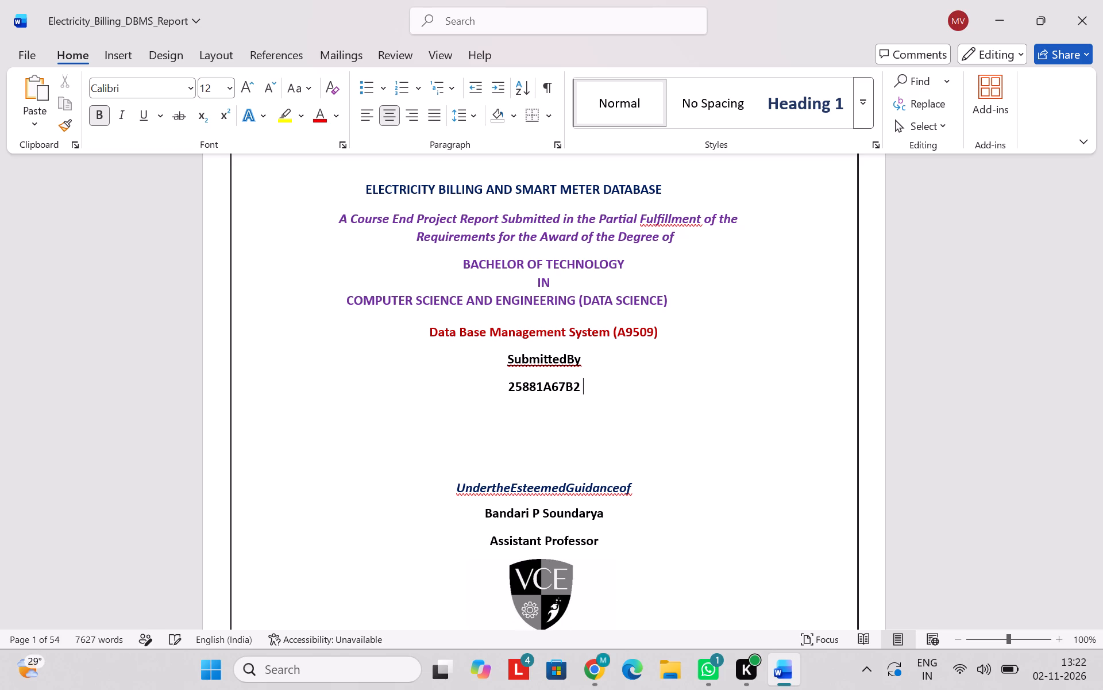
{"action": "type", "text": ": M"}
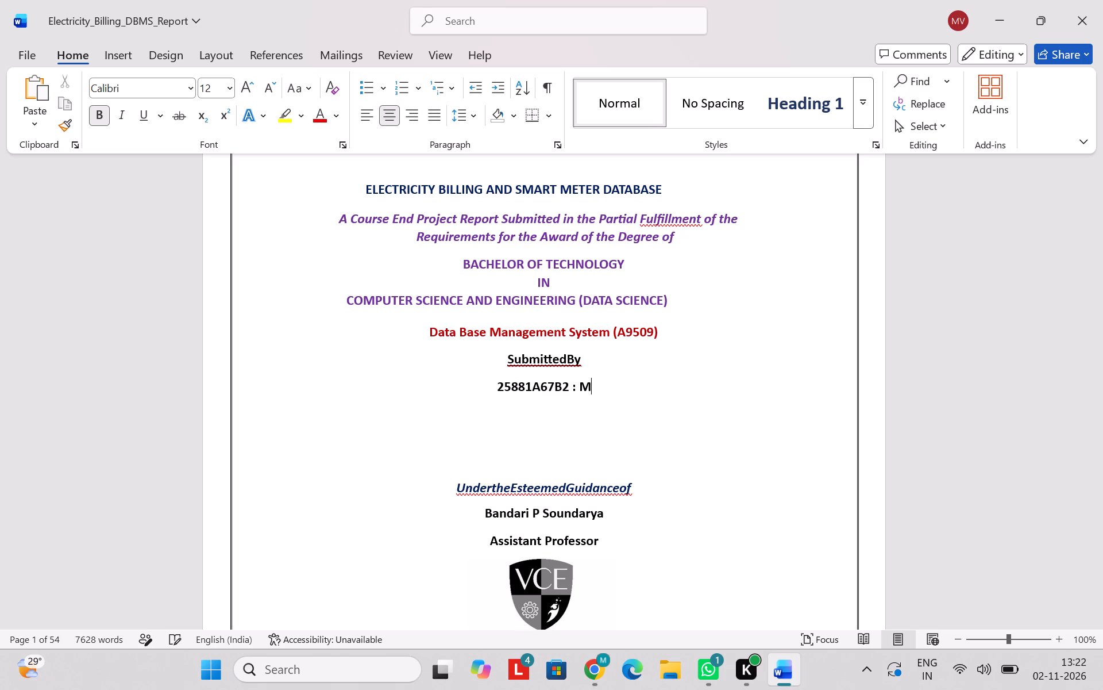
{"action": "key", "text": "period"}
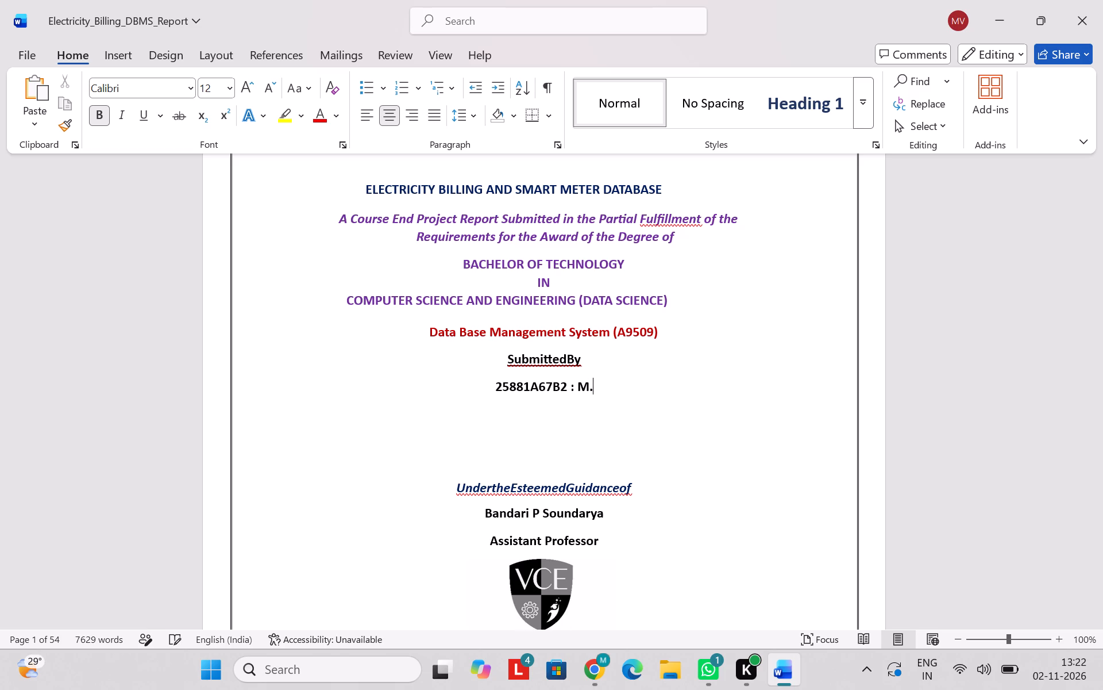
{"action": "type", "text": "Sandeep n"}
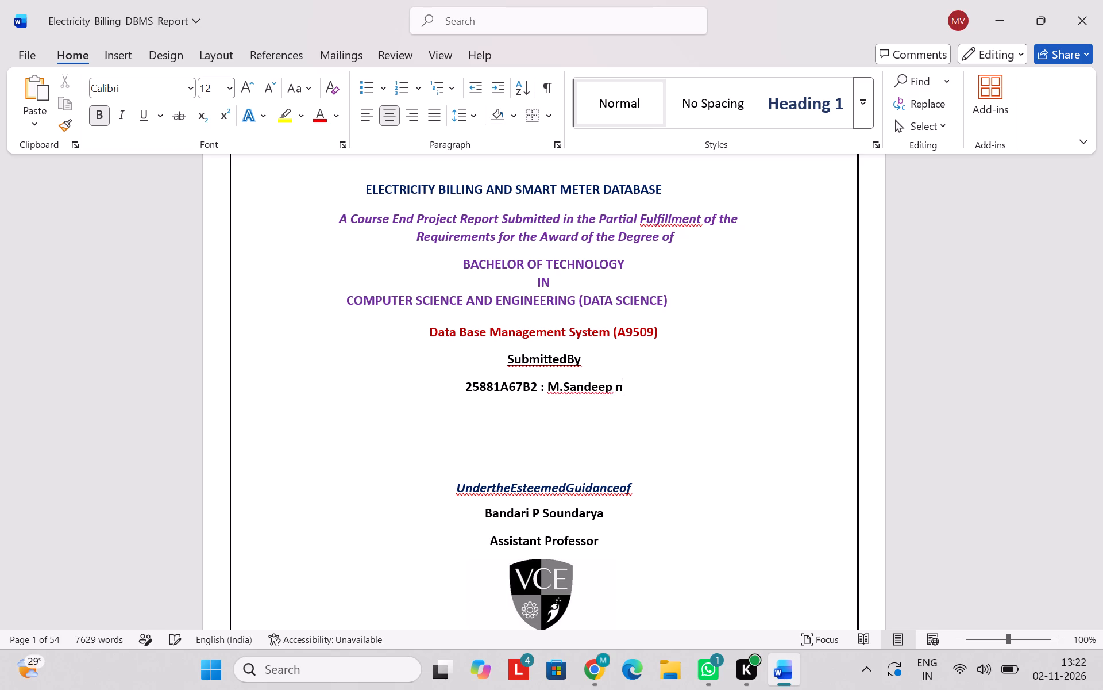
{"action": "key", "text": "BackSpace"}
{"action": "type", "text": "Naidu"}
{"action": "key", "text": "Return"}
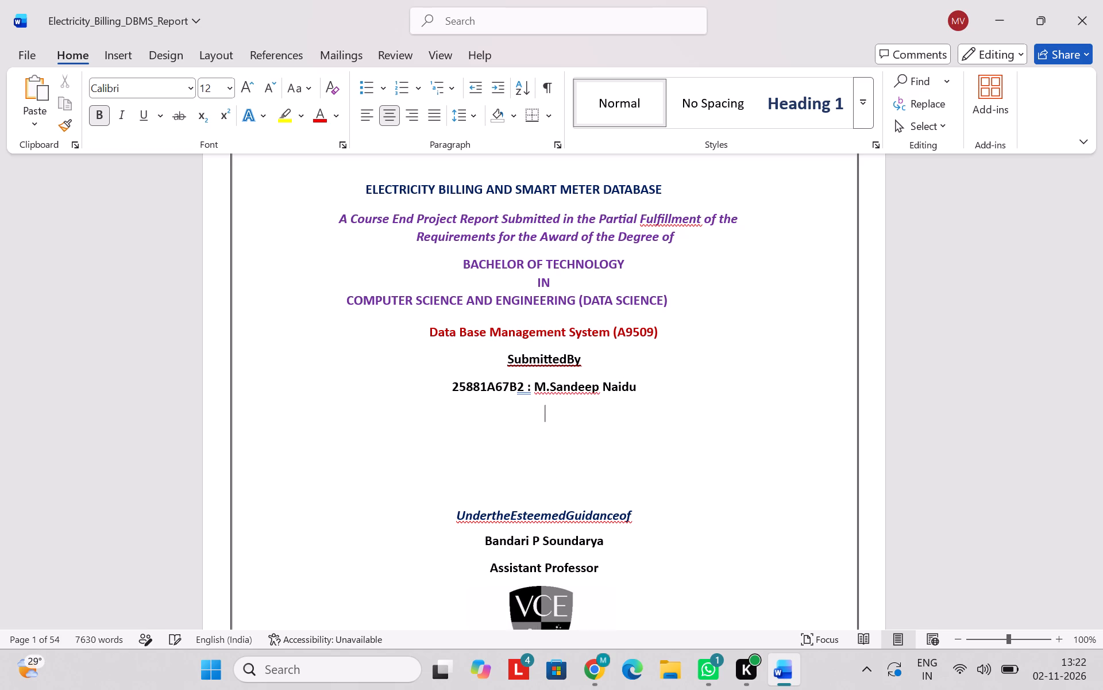
Enter the second student's roll number and name, separated by a colon, below the first student's entry and end the line.
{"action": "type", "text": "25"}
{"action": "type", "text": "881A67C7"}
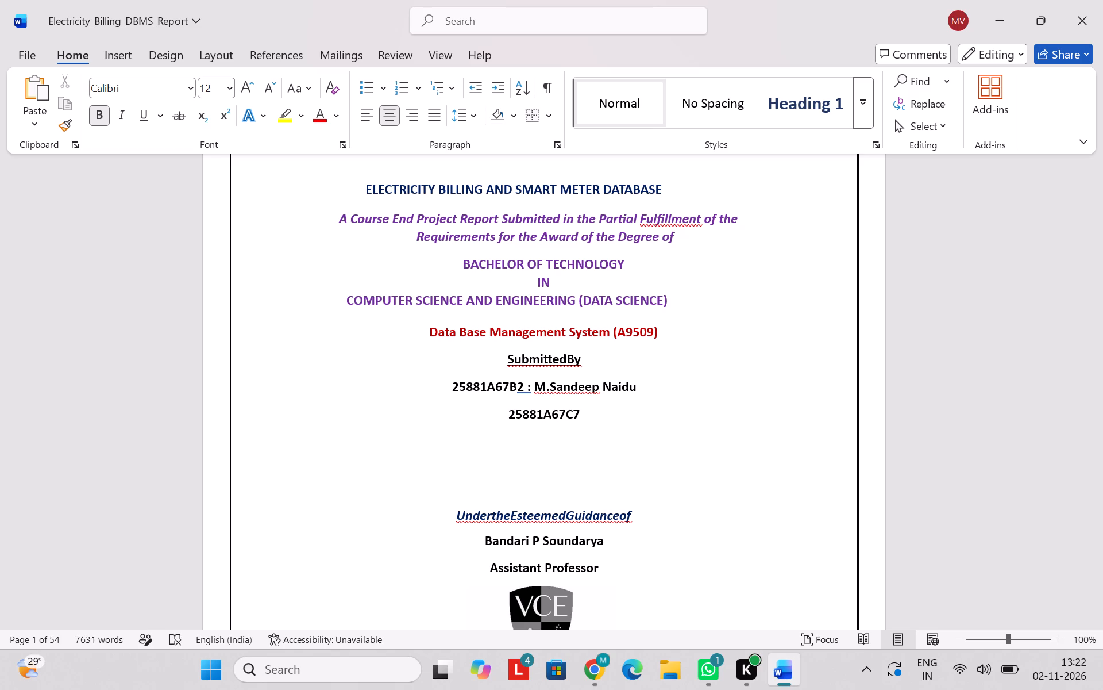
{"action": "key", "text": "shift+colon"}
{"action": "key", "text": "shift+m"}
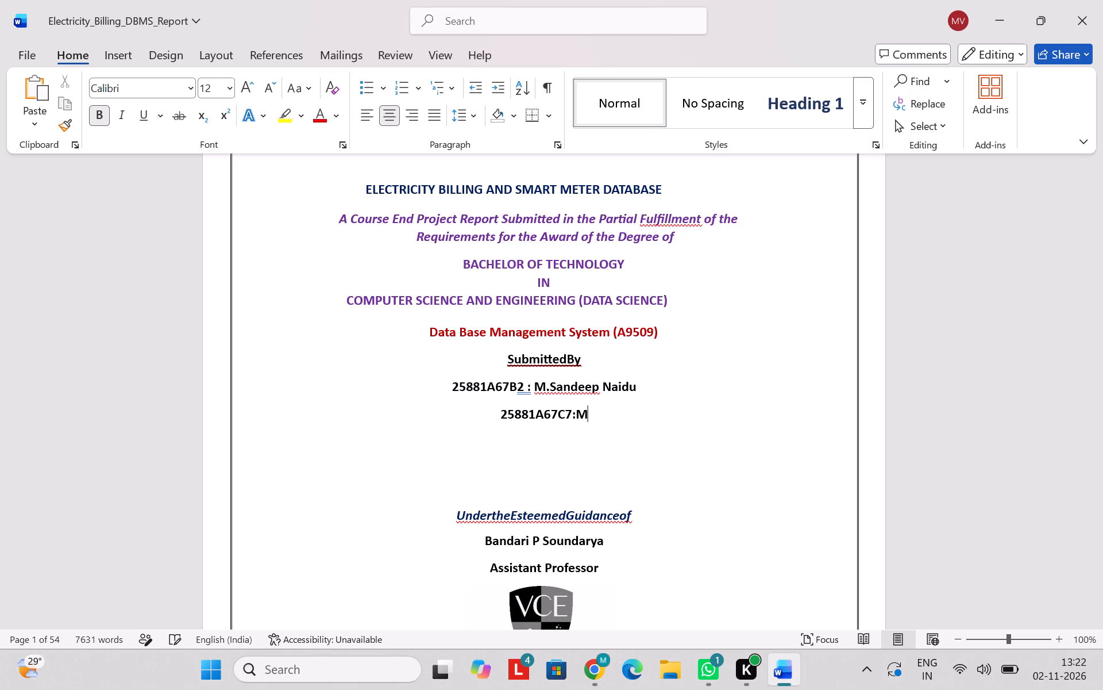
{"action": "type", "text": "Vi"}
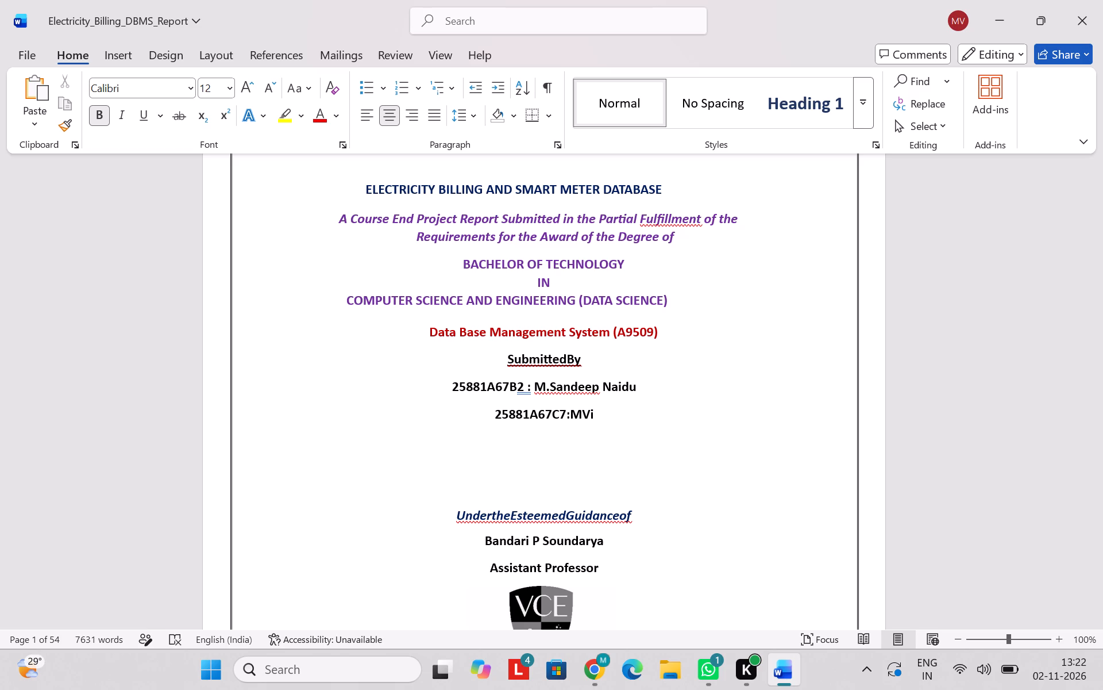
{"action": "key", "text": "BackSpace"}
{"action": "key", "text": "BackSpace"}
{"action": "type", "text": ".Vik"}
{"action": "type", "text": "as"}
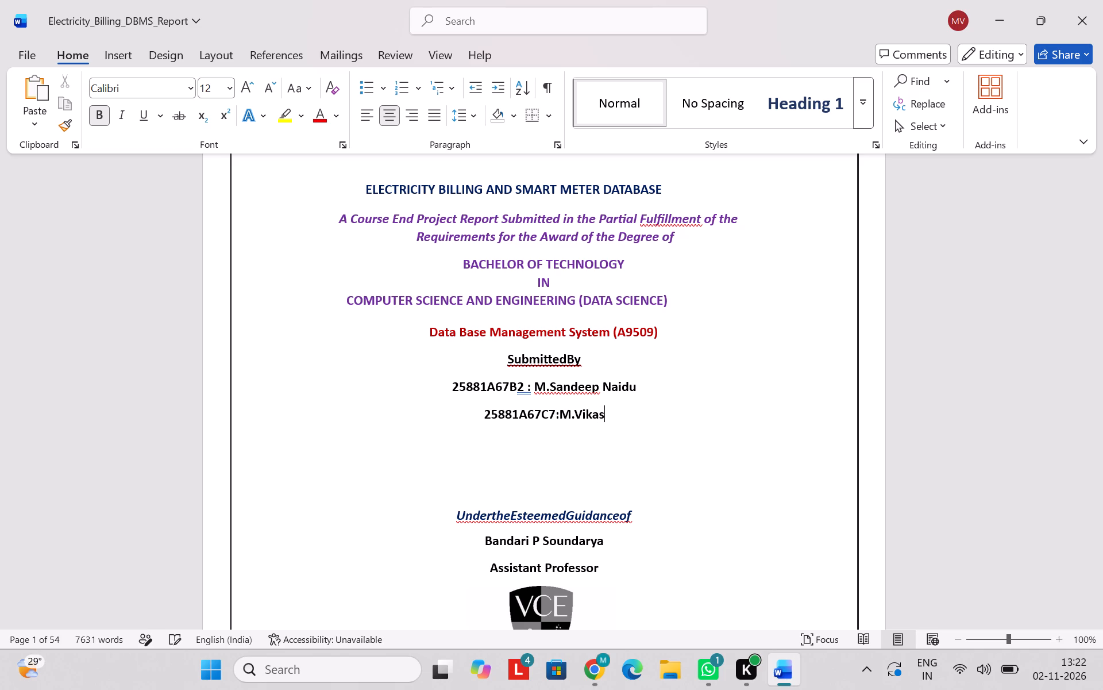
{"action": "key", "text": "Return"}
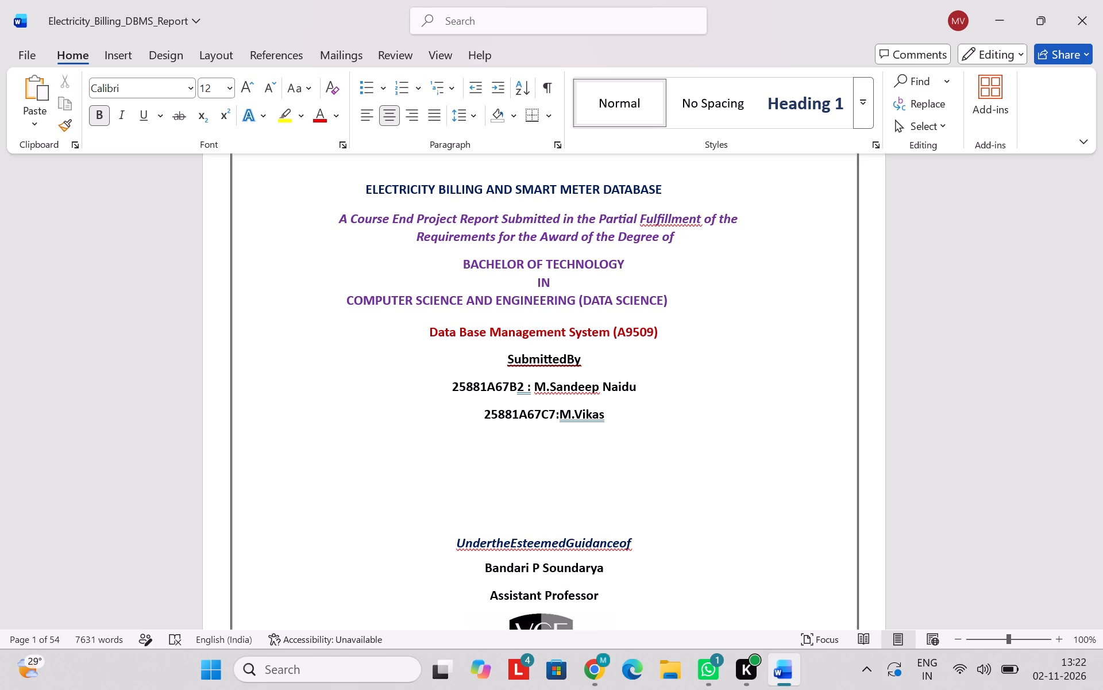
Enter the third student's roll number and name, separated by a colon, below the second student's entry and end the line.
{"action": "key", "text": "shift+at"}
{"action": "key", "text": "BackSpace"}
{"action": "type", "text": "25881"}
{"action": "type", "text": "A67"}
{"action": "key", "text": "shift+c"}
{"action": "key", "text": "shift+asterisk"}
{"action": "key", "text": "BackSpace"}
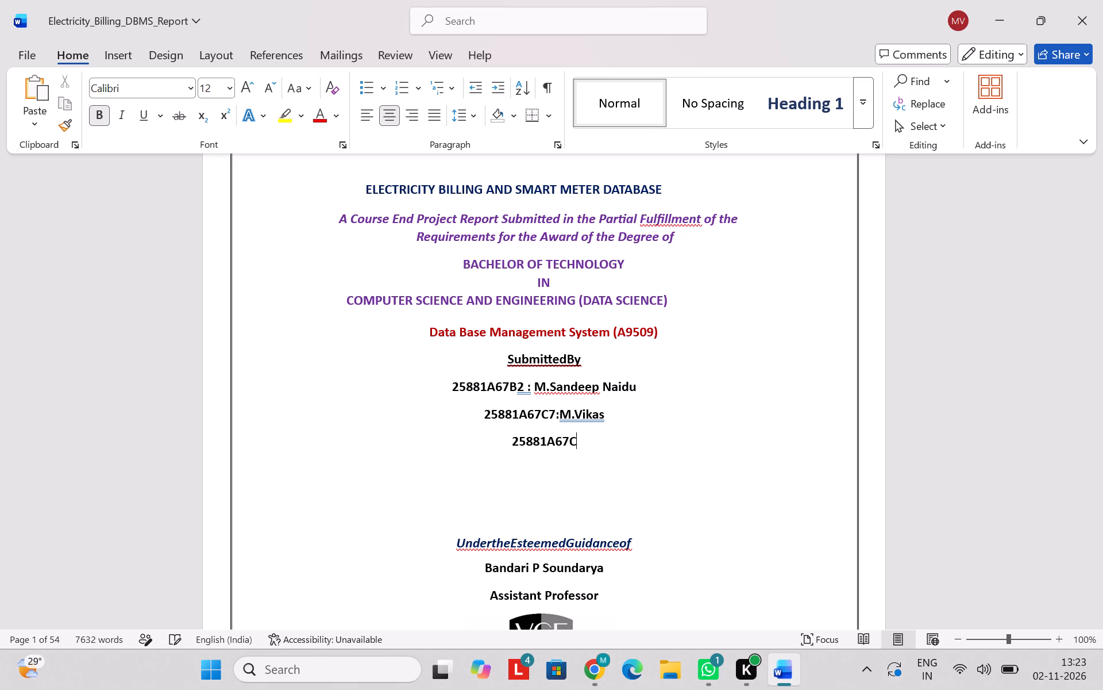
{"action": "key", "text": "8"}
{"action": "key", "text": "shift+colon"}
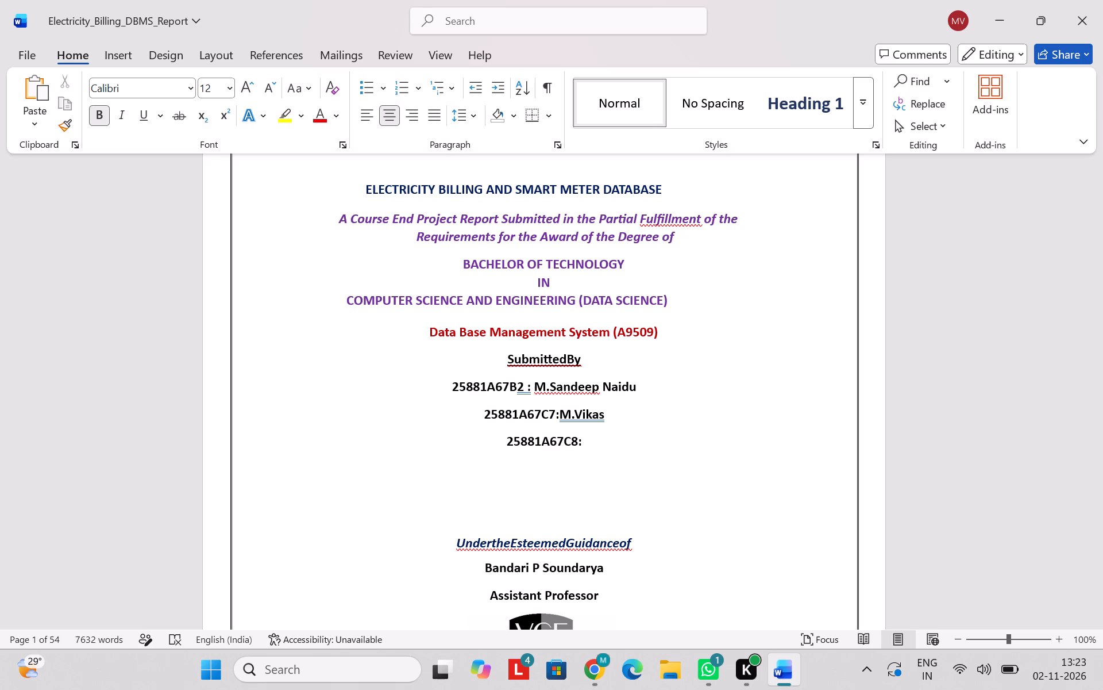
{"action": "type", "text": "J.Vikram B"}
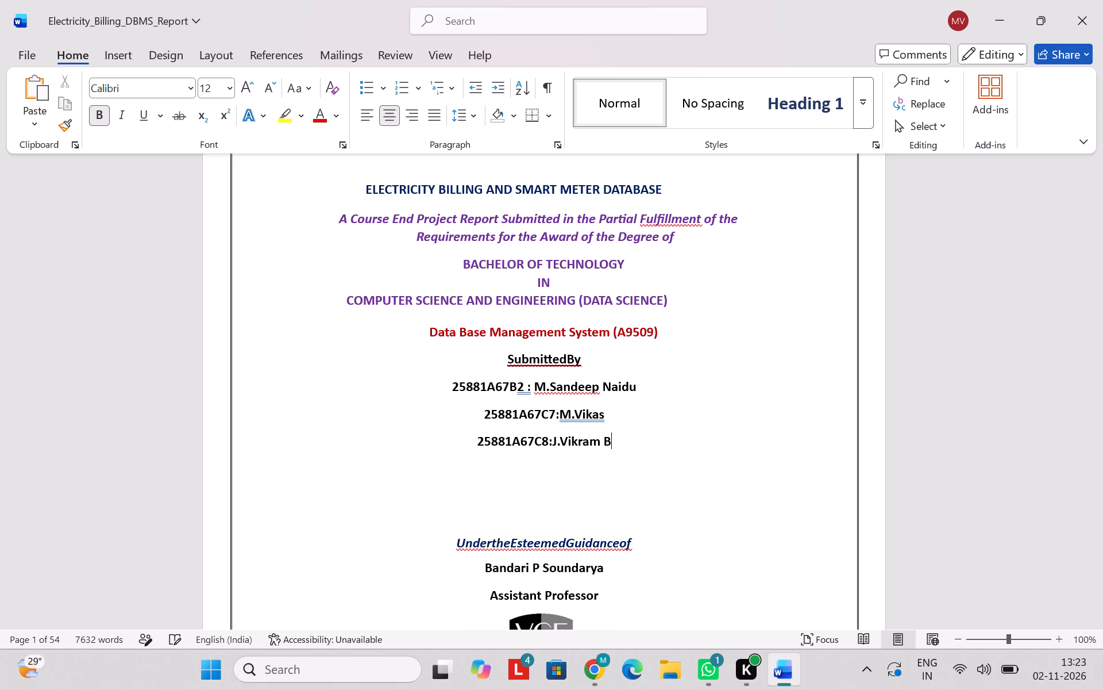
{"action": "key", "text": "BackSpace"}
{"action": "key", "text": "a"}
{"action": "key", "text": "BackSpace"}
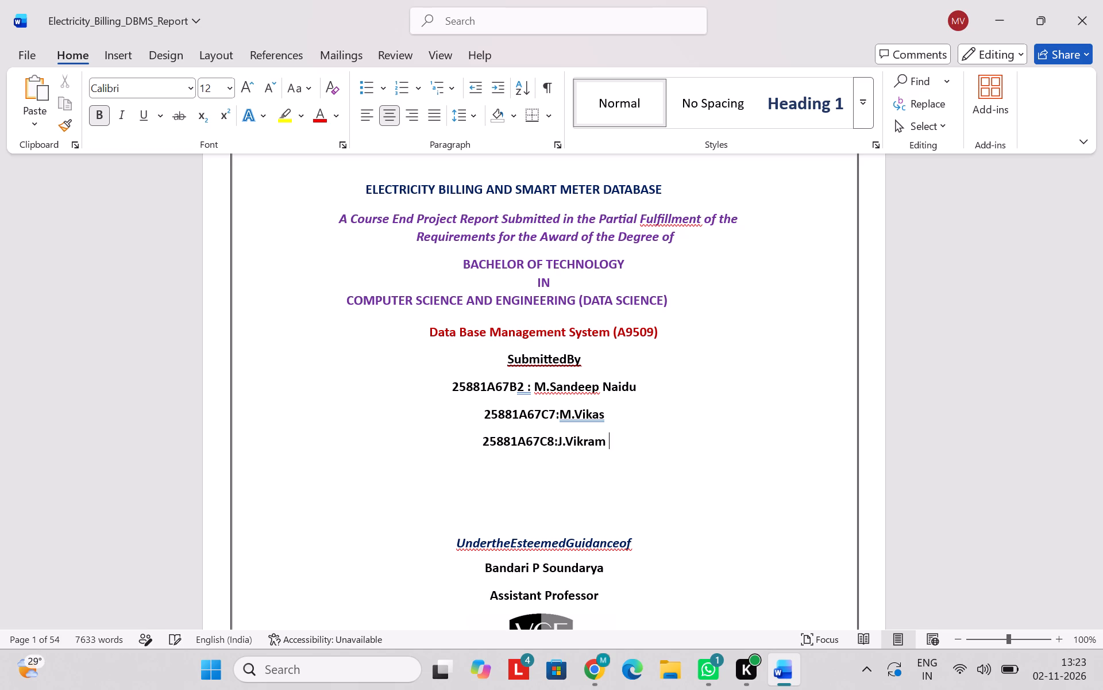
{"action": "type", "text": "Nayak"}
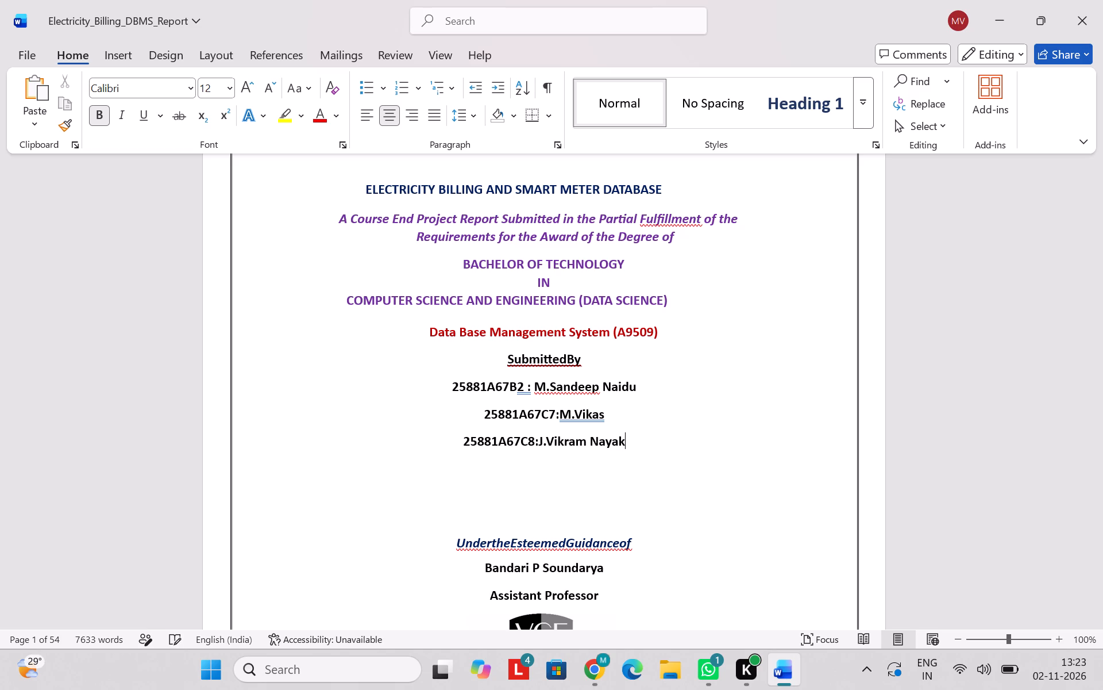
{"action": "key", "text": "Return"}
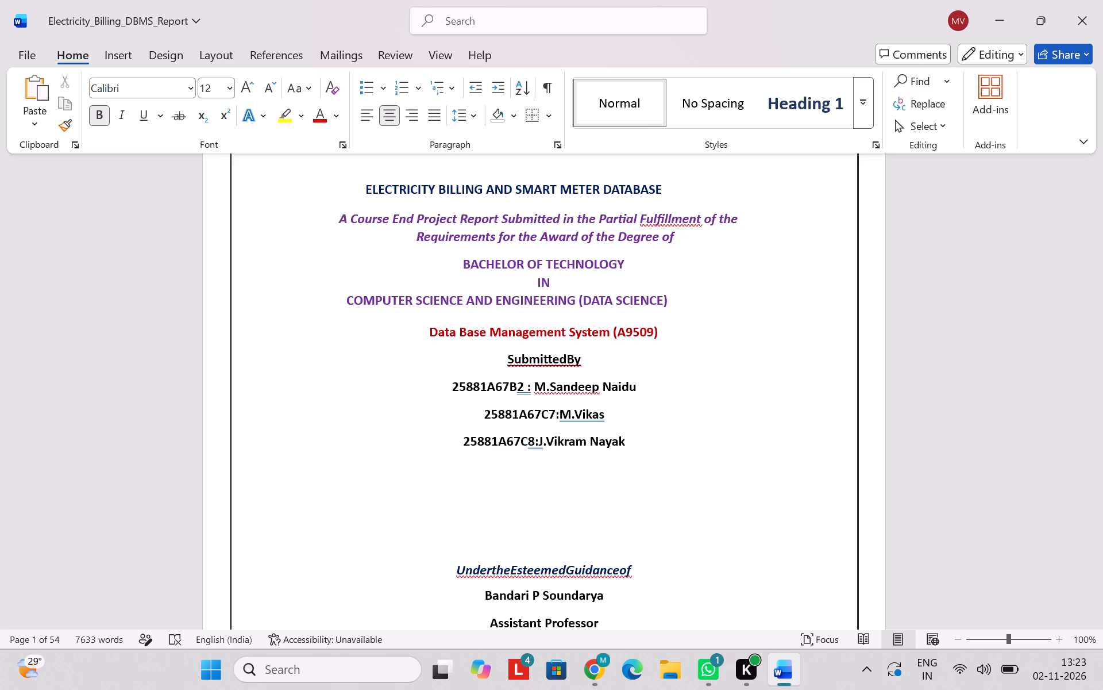
Enter the fourth student's roll number and name, separated by a colon, below the third student's entry and end the line.
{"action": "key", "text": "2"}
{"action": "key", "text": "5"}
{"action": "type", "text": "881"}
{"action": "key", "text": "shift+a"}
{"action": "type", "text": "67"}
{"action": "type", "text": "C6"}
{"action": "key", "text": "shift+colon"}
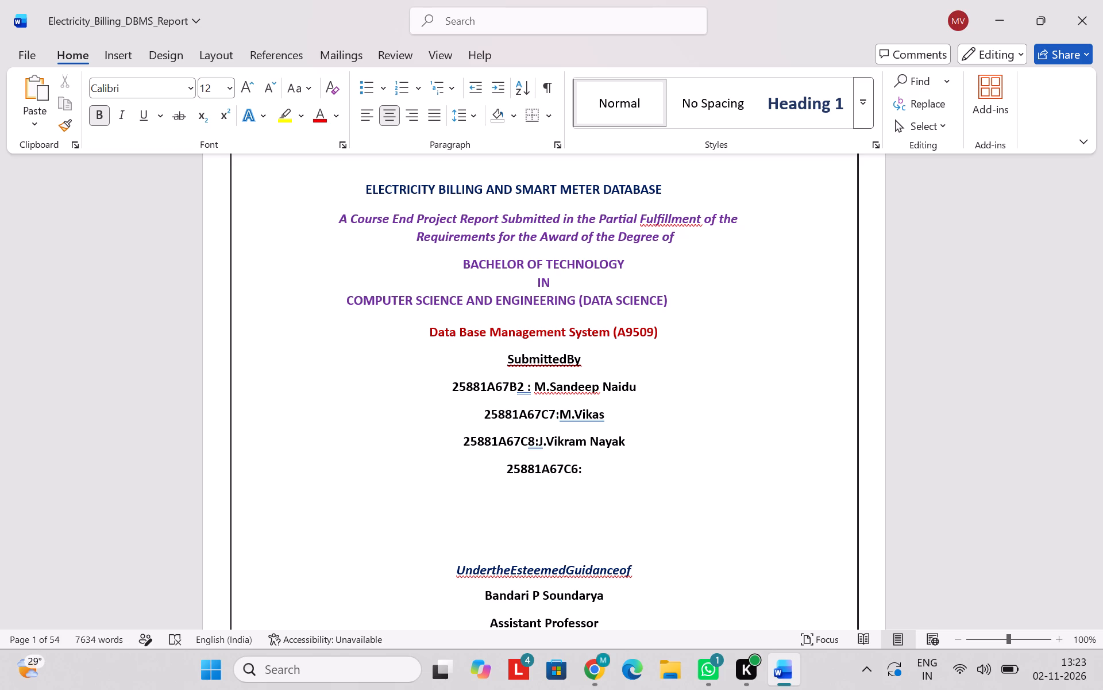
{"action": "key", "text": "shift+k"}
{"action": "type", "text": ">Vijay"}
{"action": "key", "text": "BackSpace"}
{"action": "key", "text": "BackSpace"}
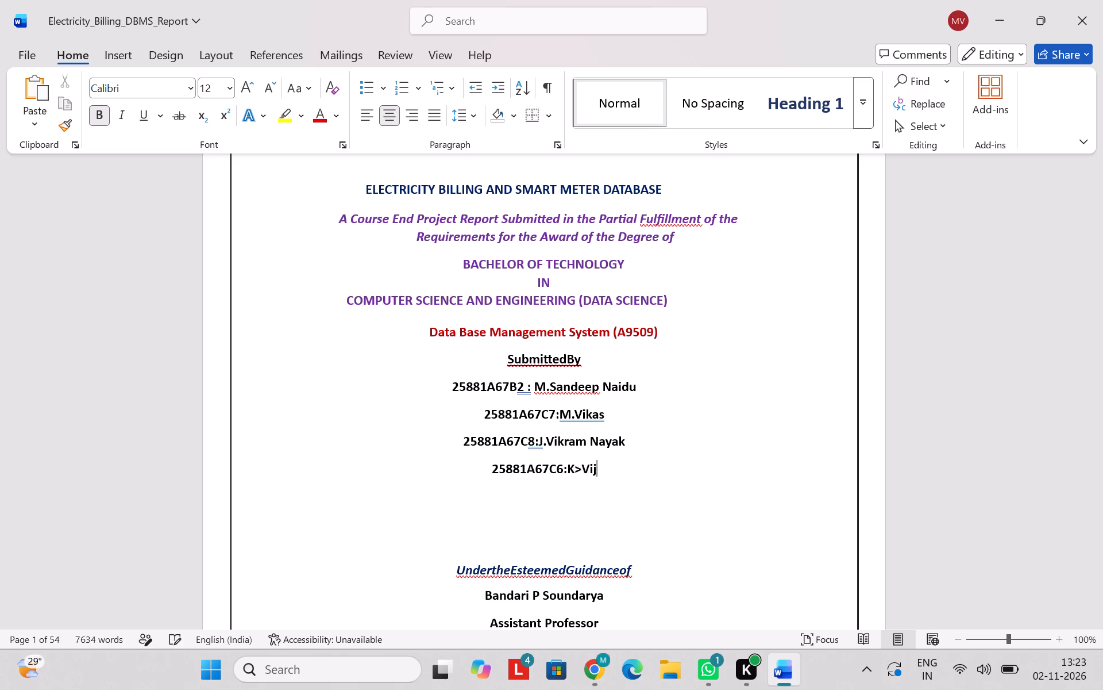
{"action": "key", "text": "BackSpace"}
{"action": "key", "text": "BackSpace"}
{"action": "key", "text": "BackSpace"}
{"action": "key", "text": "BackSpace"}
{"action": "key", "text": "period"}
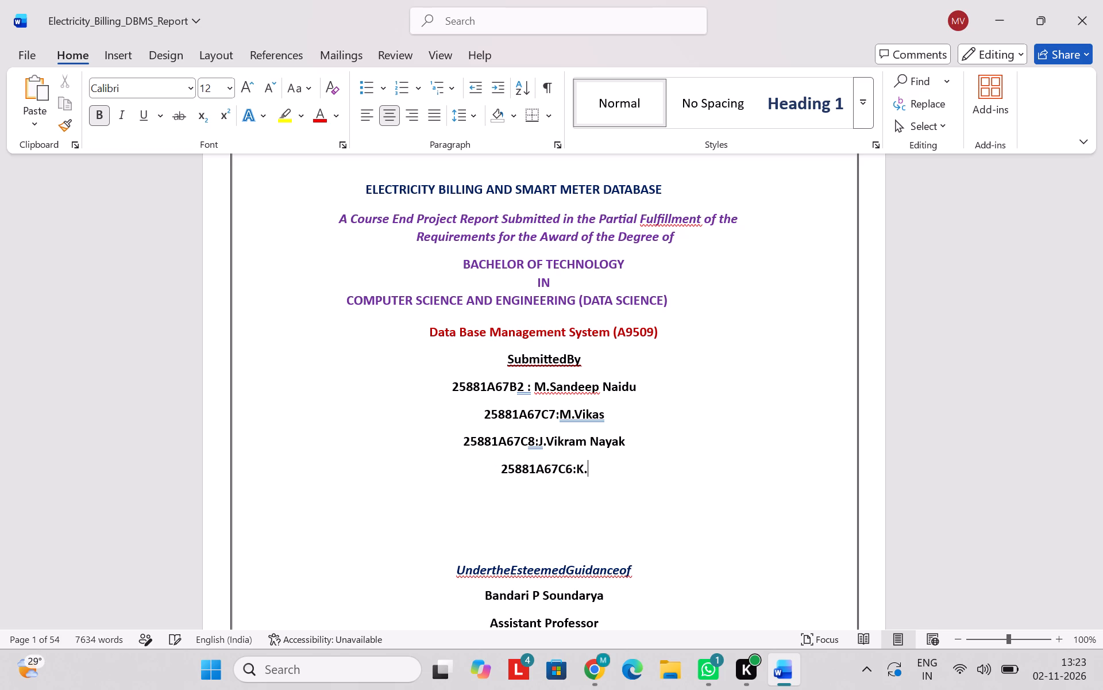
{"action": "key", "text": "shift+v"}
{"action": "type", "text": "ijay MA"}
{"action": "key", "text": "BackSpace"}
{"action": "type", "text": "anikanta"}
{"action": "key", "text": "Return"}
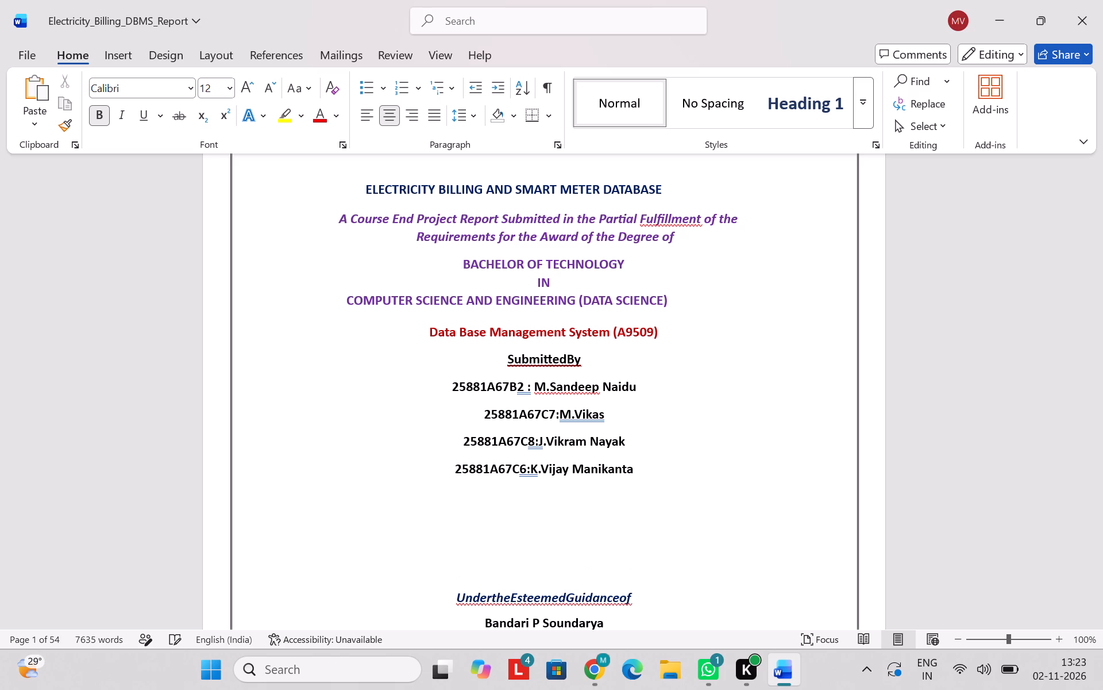
Enter the fifth student's roll number and name, separated by a colon, below the fourth student's entry on the cover page.
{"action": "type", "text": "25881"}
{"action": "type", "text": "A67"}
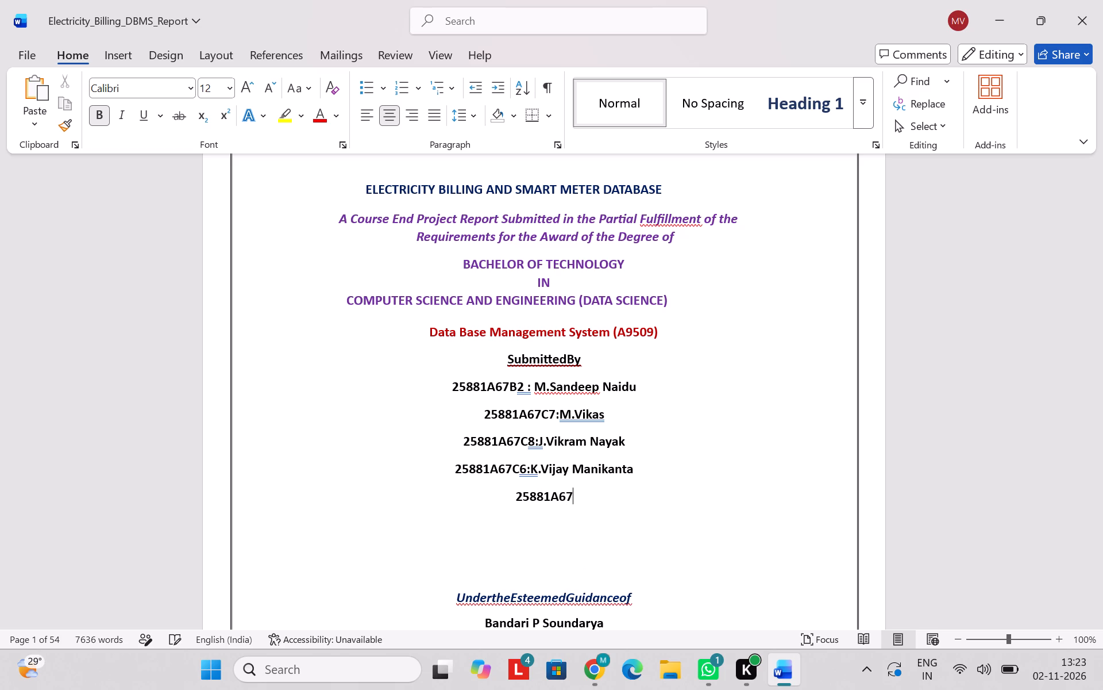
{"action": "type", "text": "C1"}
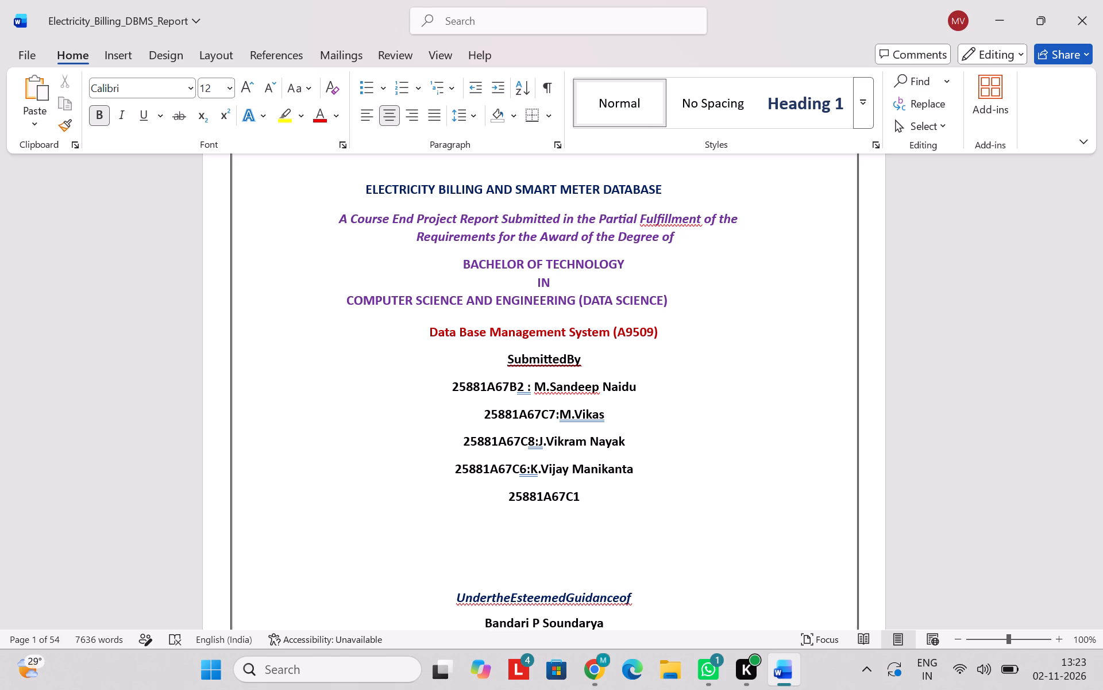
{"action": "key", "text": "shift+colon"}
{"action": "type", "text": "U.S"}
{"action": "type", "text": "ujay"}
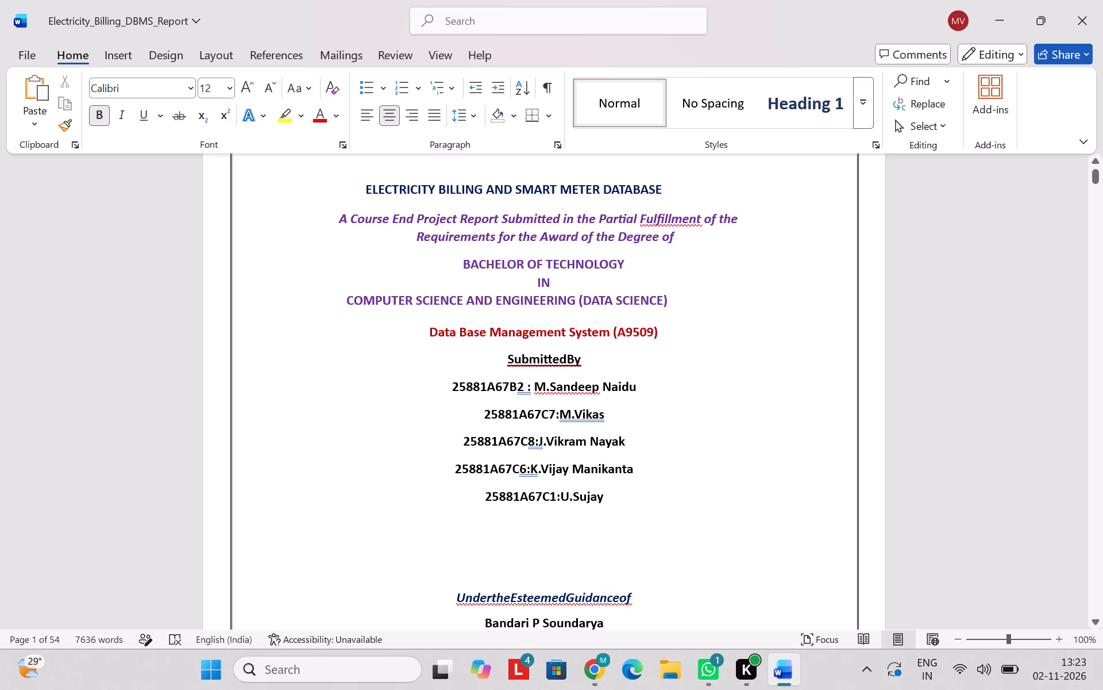
Remove the centring from the second student's line and indent it with spaces until it starts level with the first student's entry.
{"action": "left_click", "coordinate": [480, 415]}
{"action": "key", "text": "BackSpace"}
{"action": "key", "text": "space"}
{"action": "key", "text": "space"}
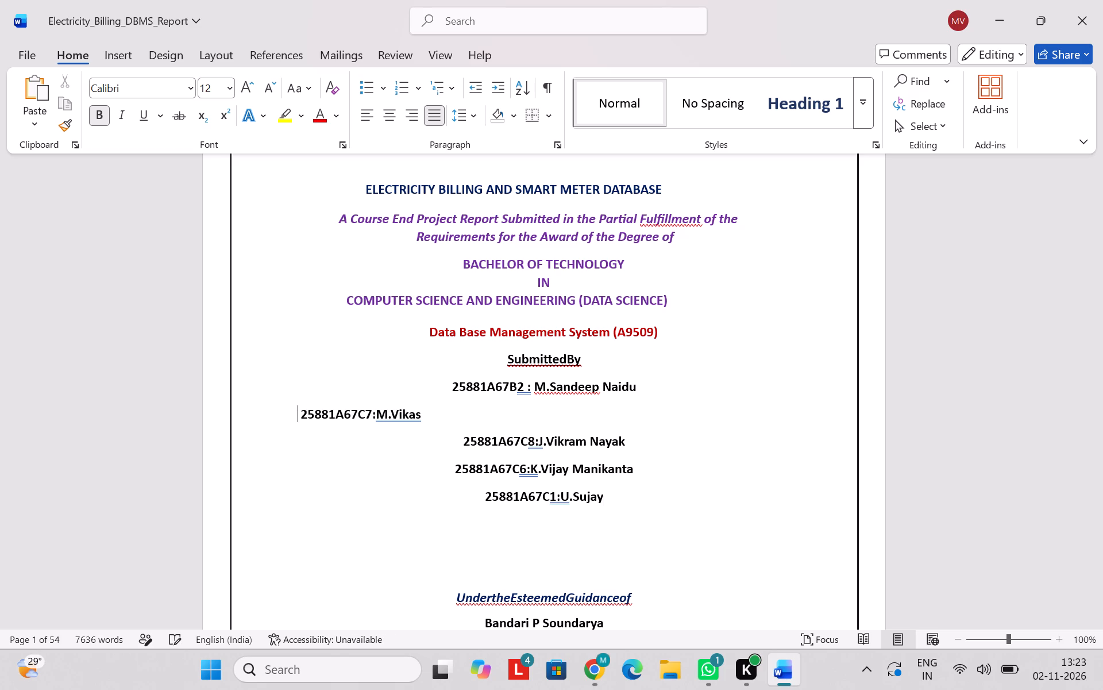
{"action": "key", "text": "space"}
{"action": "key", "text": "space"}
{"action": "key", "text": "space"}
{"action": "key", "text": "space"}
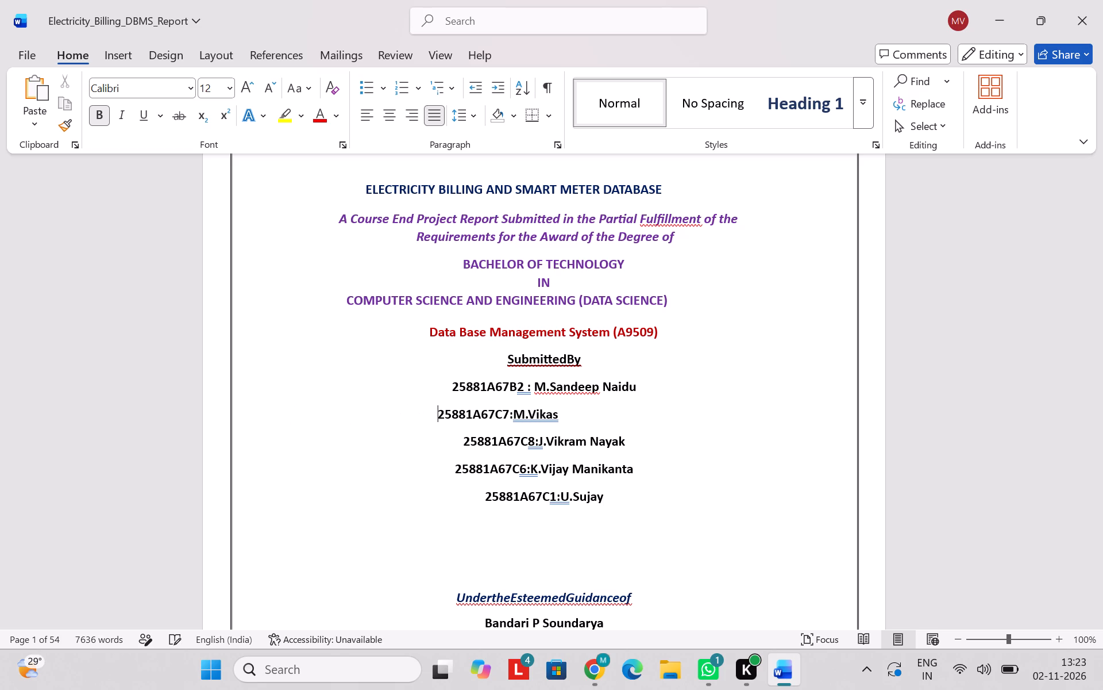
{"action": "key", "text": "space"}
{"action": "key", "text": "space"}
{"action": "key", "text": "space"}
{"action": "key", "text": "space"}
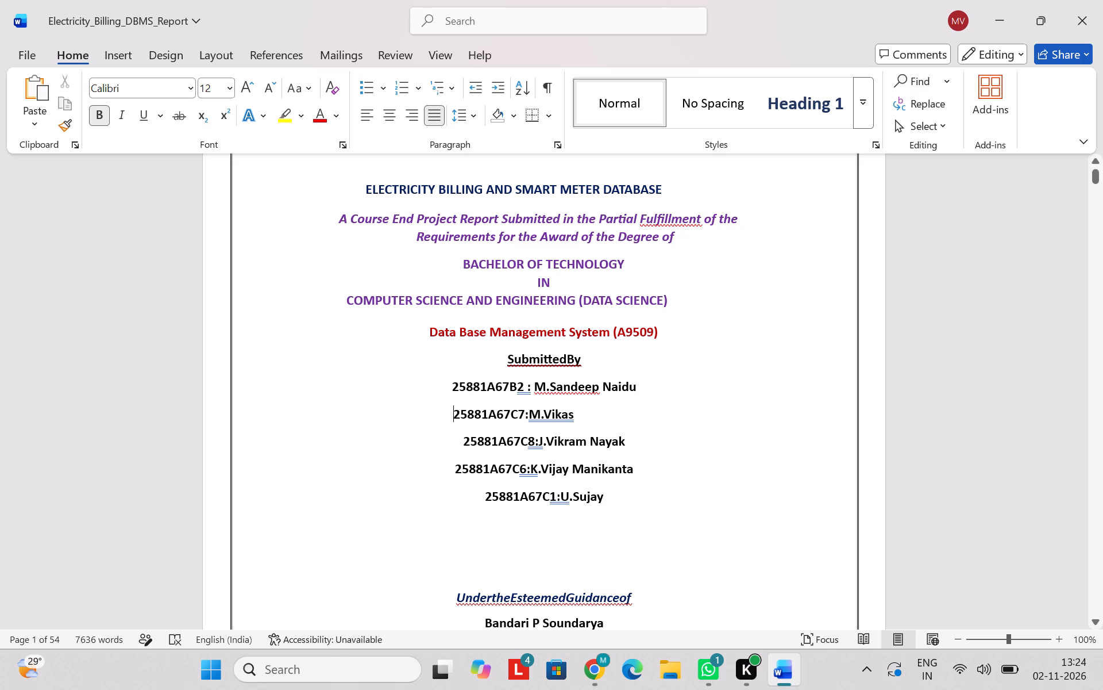
Remove the centring from the third student's line and indent it with spaces to start level with the entries above.
{"action": "double_click", "coordinate": [460, 440]}
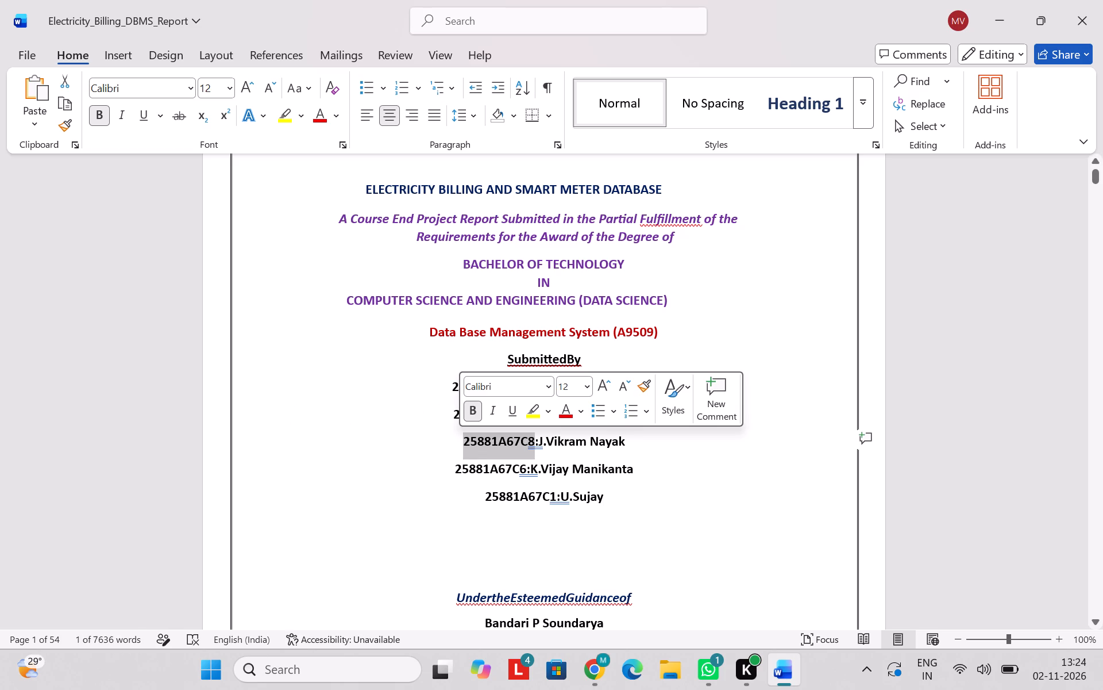
{"action": "left_click", "coordinate": [460, 438]}
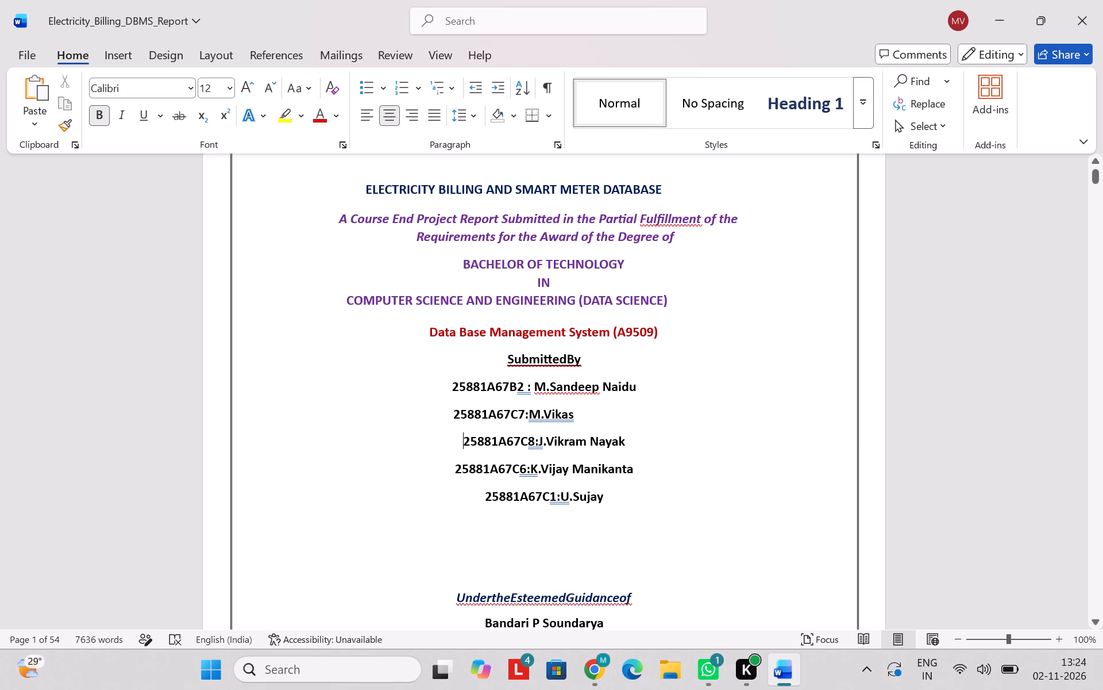
{"action": "key", "text": "BackSpace"}
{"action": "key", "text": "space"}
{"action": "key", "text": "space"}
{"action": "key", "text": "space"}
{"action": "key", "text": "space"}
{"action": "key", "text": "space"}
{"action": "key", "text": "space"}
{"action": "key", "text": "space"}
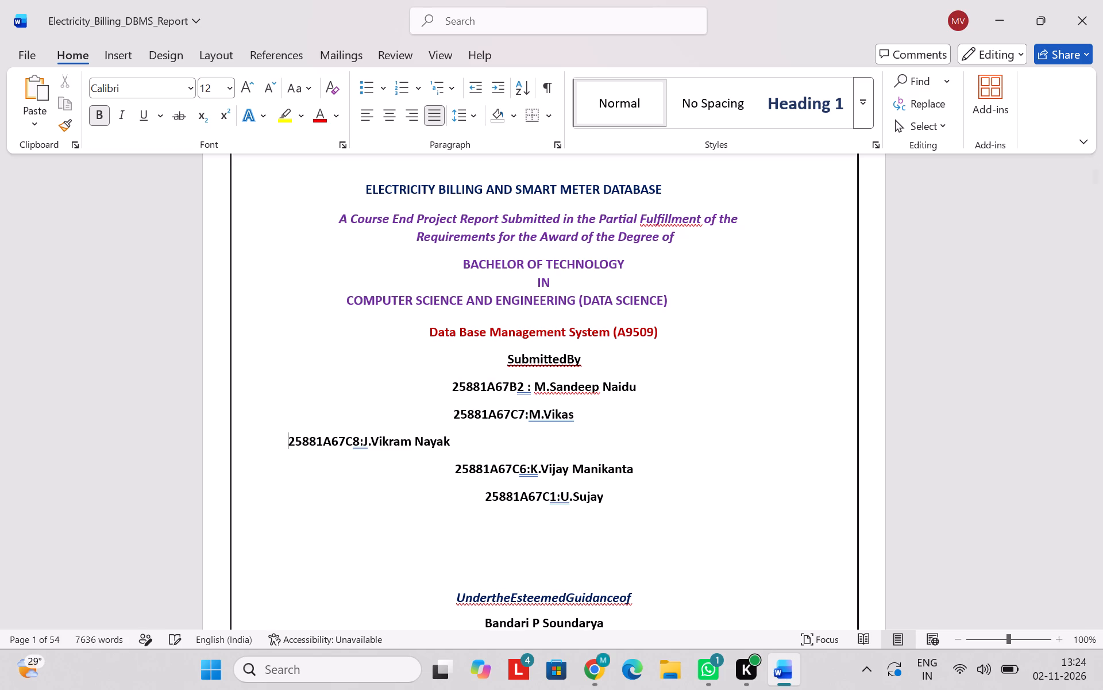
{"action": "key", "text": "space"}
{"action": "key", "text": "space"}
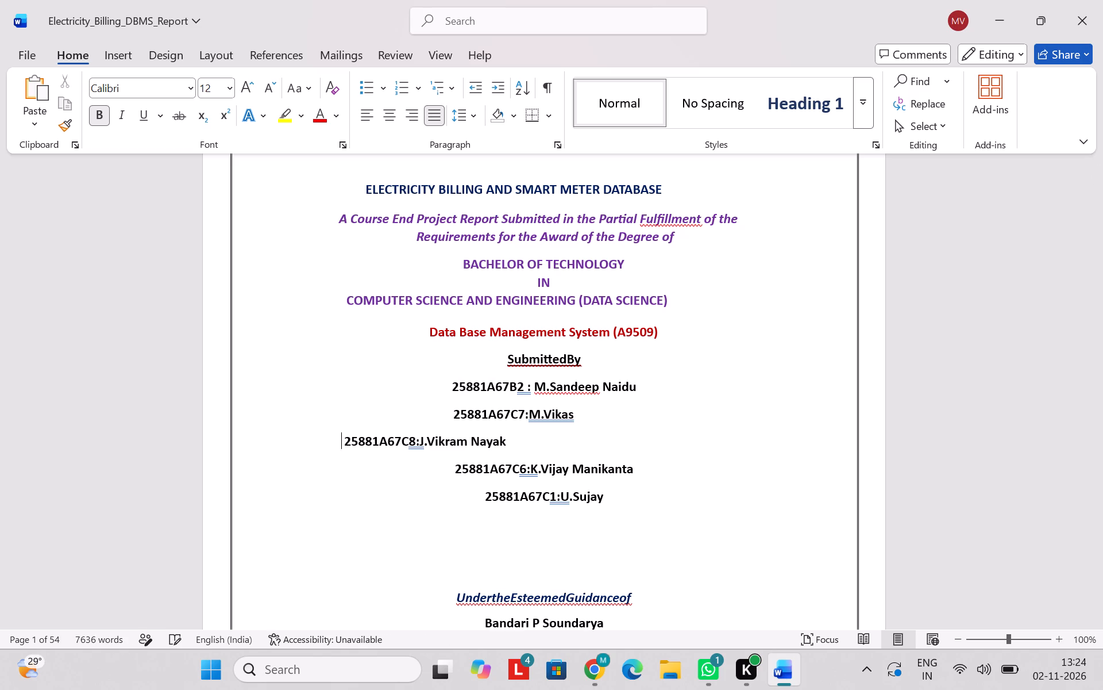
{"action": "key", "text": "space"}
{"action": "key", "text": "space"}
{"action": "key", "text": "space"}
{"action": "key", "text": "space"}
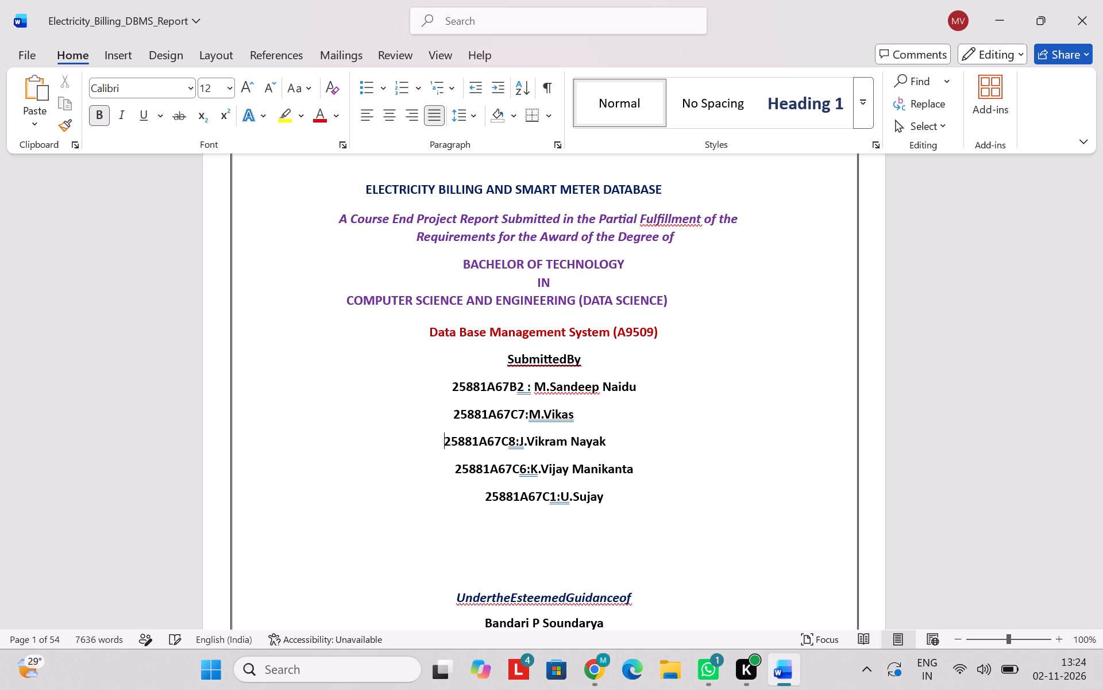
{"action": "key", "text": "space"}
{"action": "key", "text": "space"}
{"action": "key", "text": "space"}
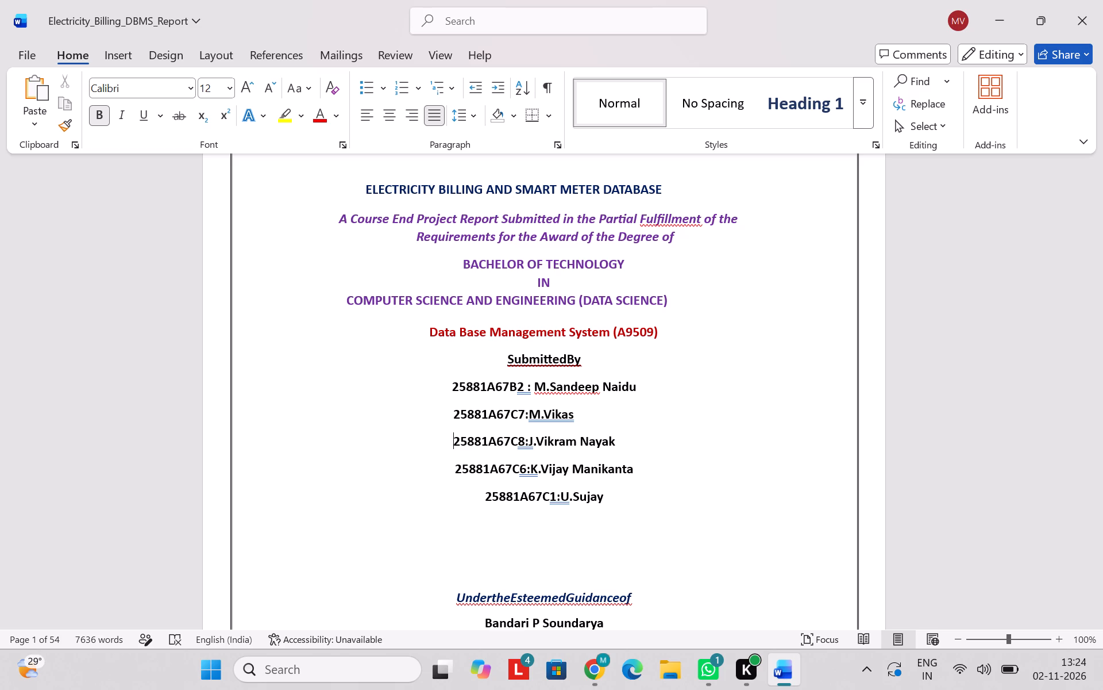
Remove the centring from the fifth student's line and space it across to start level with the aligned student entries.
{"action": "double_click", "coordinate": [479, 494]}
{"action": "key", "text": "BackSpace"}
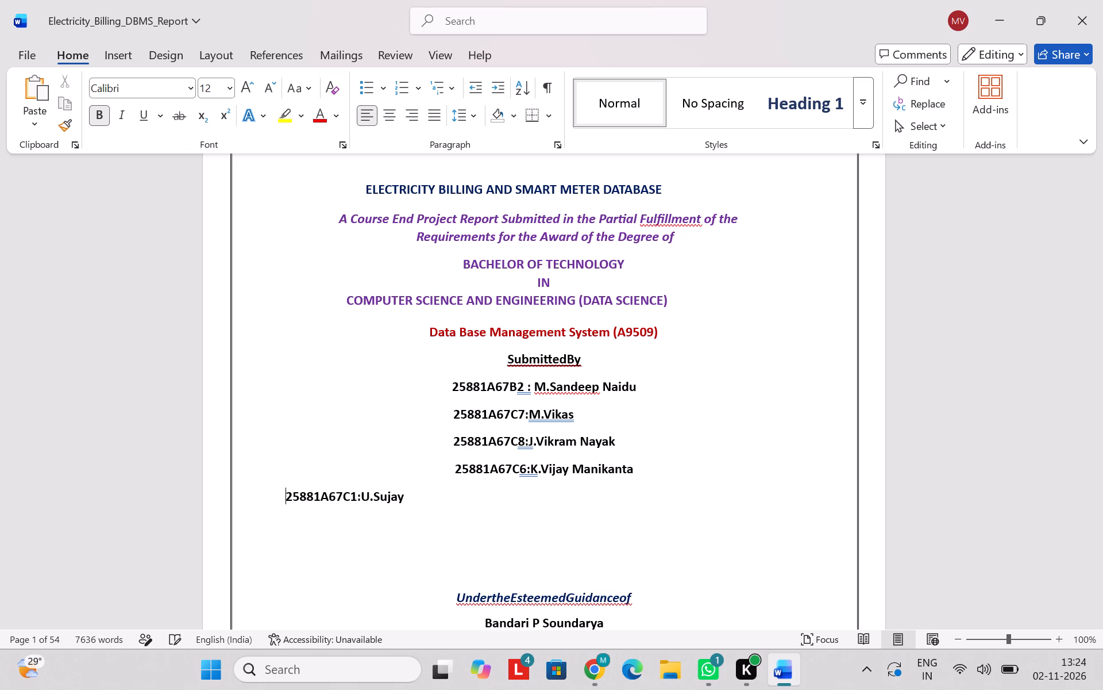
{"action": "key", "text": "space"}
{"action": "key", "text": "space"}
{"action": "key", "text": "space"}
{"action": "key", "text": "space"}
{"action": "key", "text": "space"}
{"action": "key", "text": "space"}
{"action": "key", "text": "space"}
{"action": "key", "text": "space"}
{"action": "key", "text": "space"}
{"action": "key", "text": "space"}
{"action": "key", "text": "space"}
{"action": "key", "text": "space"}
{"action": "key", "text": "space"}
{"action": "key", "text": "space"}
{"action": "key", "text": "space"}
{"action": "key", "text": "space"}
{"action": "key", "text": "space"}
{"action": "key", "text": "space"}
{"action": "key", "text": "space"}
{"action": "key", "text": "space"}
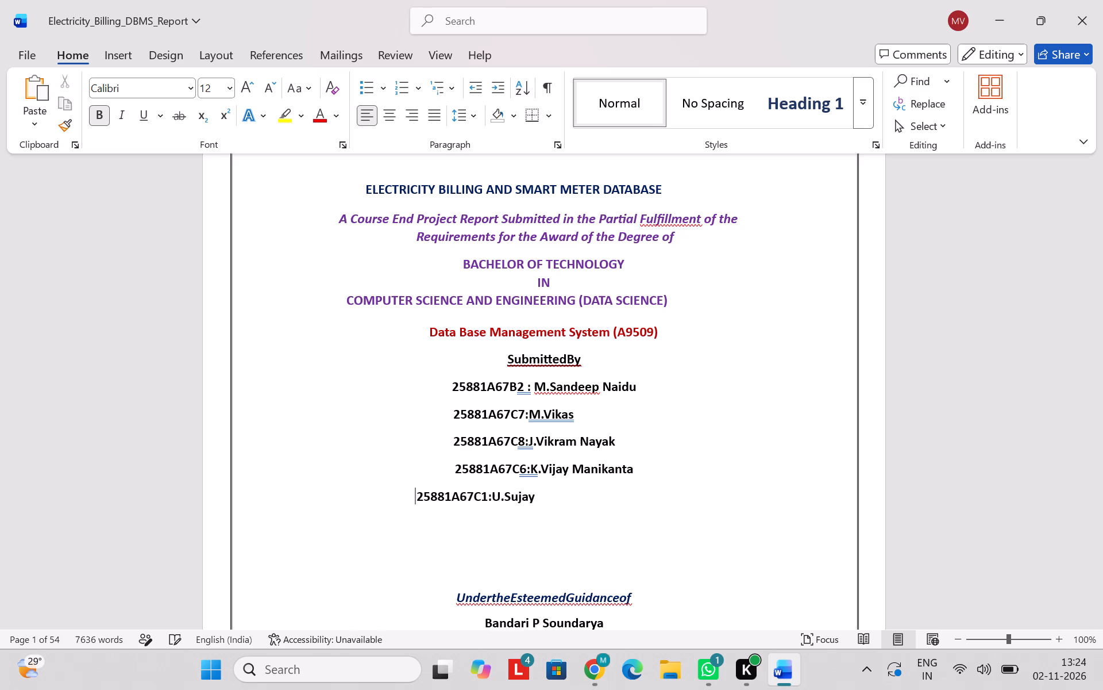
{"action": "key", "text": "BackSpace"}
{"action": "key", "text": "BackSpace"}
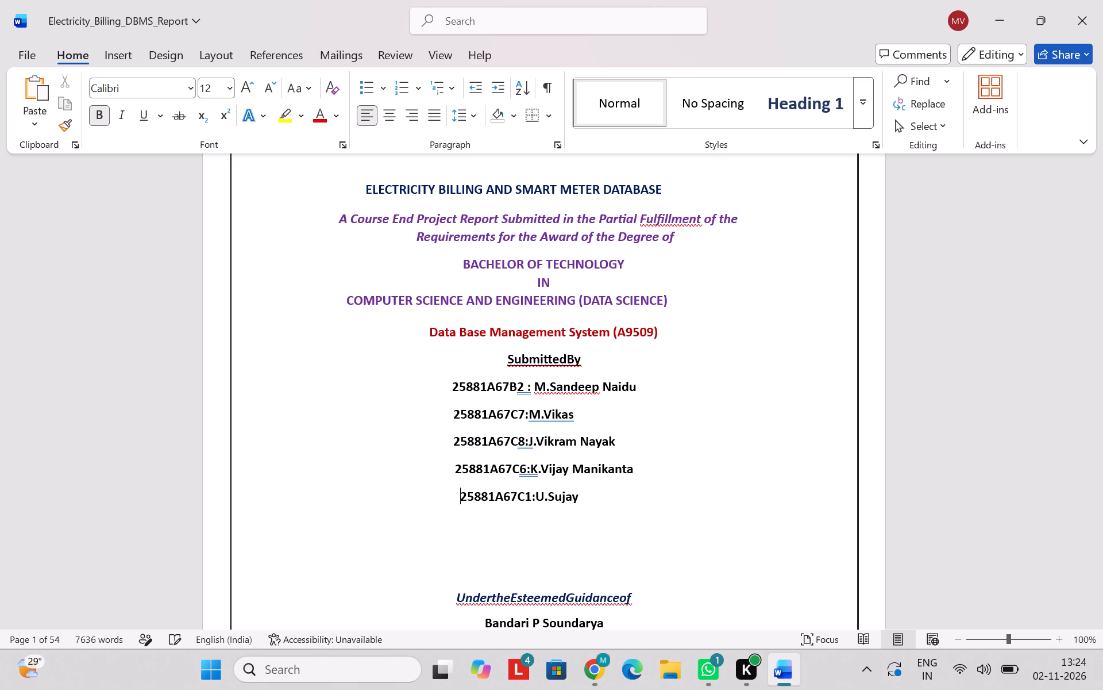
{"action": "key", "text": "BackSpace"}
{"action": "key", "text": "BackSpace"}
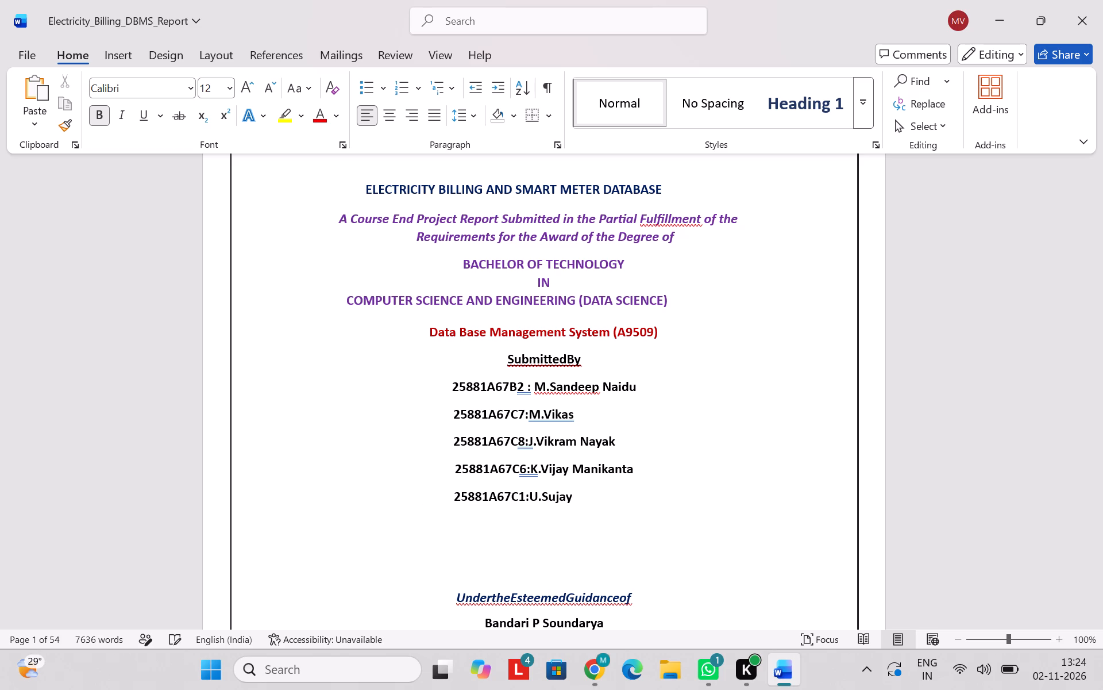
Remove the centring from the fourth student's line and indent it with spaces to start level with the other student entries.
{"action": "left_click", "coordinate": [454, 474]}
{"action": "key", "text": "BackSpace"}
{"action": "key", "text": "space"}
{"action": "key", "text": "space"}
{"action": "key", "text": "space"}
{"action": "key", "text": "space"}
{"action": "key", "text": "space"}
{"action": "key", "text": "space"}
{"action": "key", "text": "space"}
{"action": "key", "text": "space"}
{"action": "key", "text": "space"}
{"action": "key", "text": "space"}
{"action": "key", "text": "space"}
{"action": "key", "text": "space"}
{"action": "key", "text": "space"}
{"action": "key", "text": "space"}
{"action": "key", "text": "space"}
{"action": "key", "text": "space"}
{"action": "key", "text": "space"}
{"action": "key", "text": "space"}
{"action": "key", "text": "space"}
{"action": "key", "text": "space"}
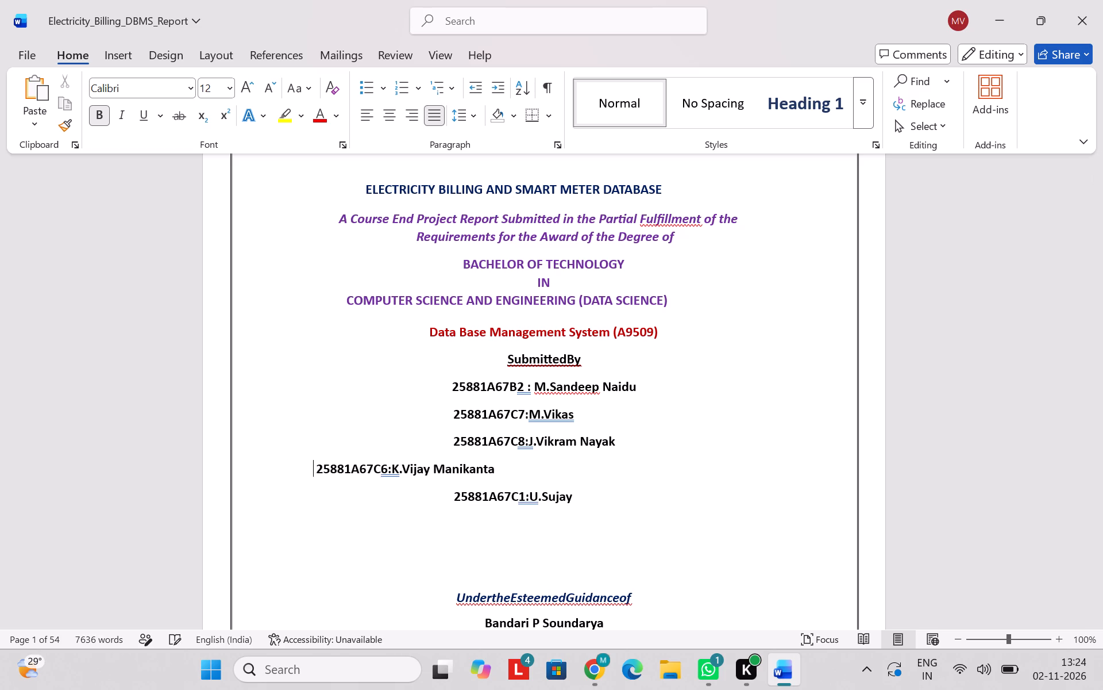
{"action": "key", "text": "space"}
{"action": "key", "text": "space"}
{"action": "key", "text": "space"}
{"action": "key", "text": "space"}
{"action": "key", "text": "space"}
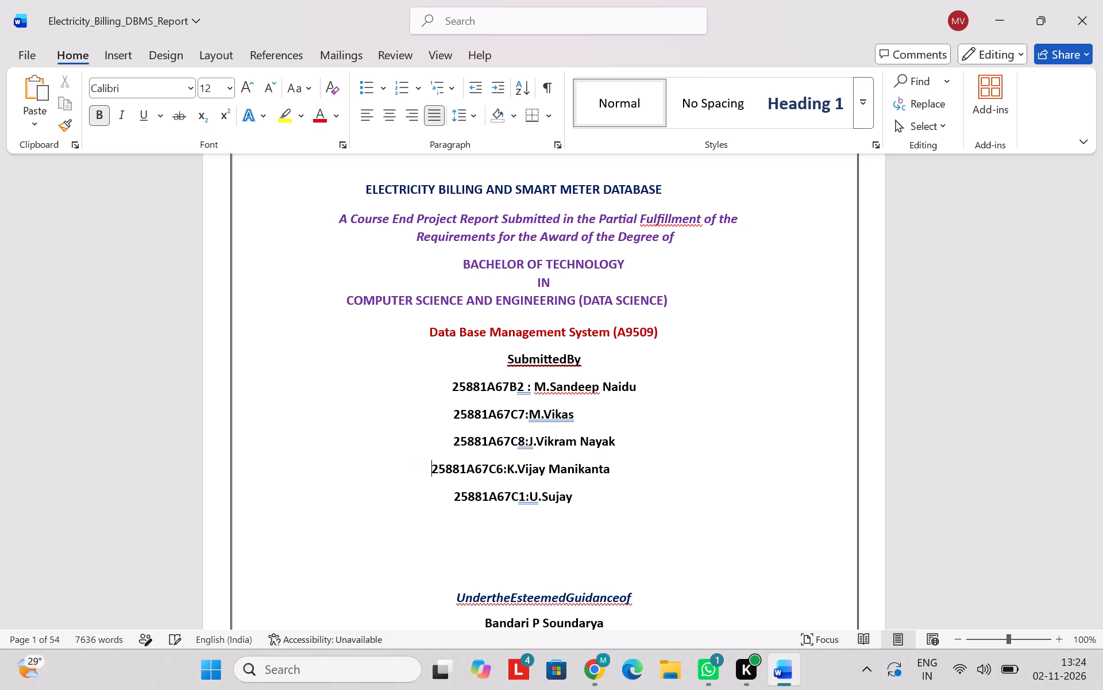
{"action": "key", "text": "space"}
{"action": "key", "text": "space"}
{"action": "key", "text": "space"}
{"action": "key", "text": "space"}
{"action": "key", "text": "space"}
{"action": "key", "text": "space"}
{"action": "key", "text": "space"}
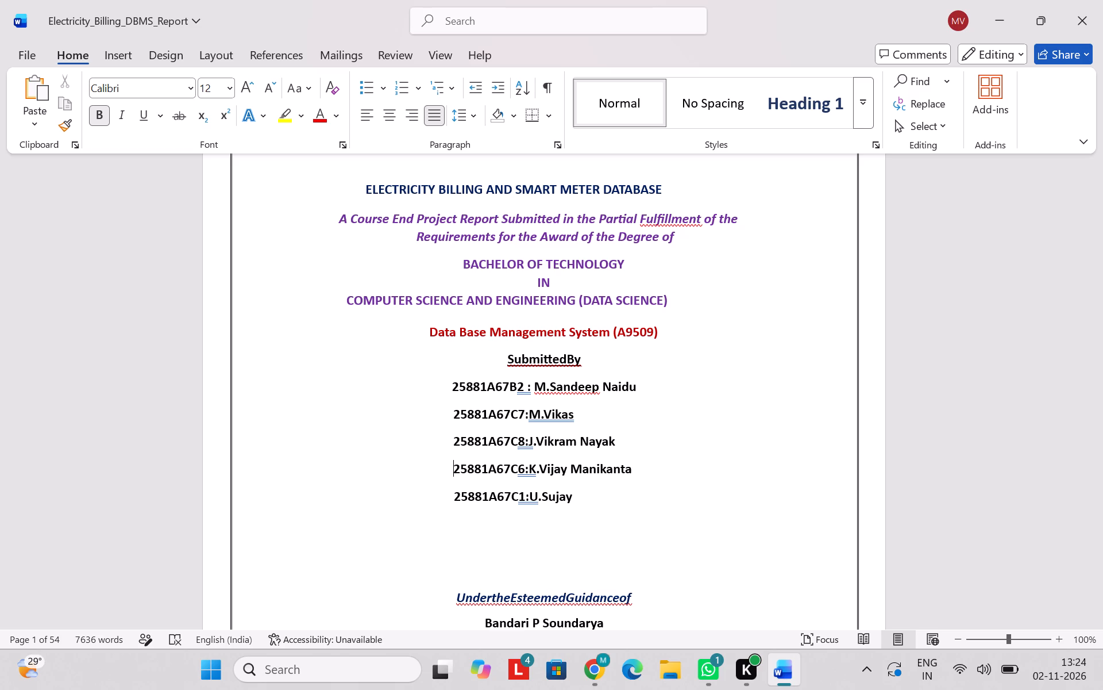
Insert a line beneath the SubmittedBy heading on the cover page and enter "Roll Number :" in it.
{"action": "double_click", "coordinate": [457, 371]}
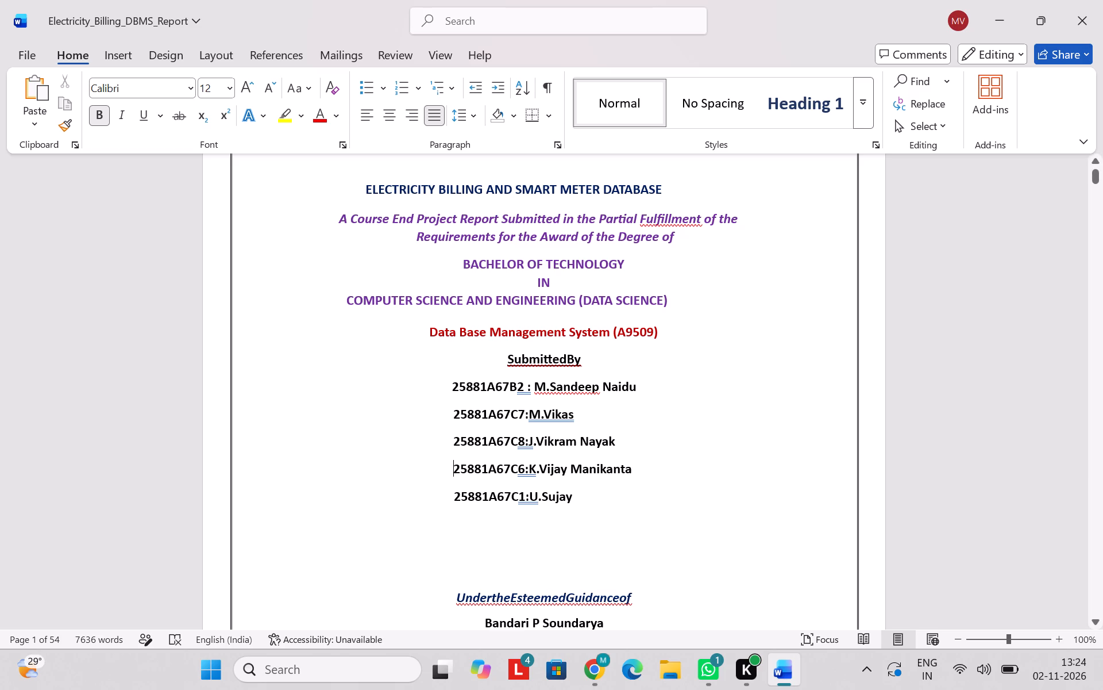
{"action": "left_click", "coordinate": [465, 374]}
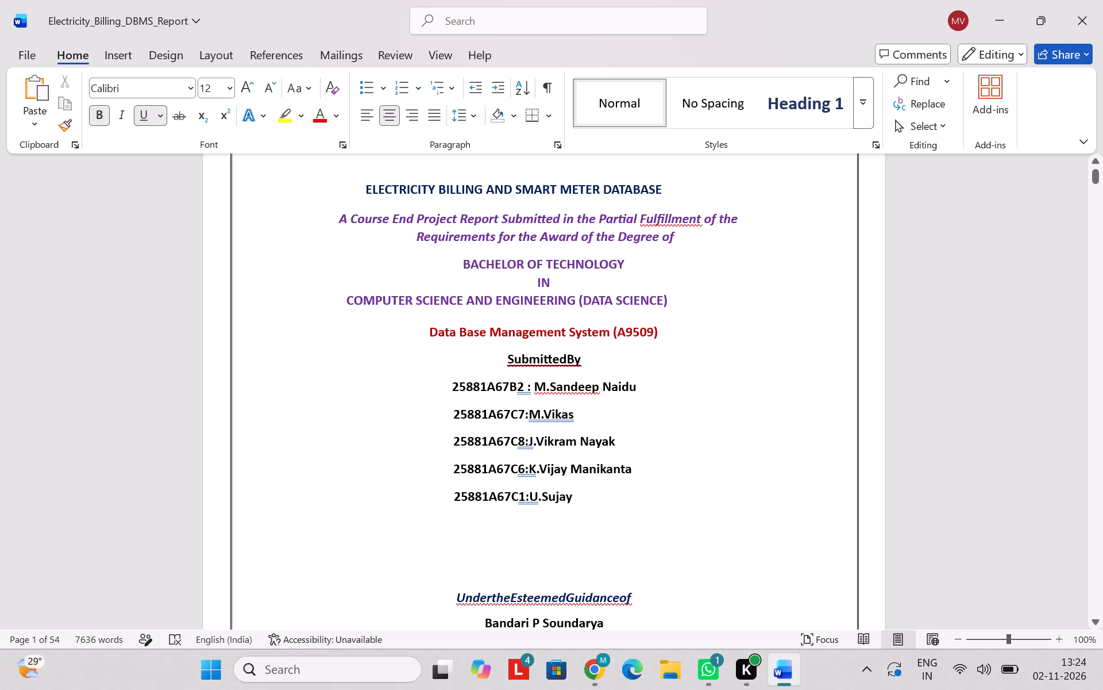
{"action": "left_click", "coordinate": [593, 358]}
{"action": "key", "text": "Return"}
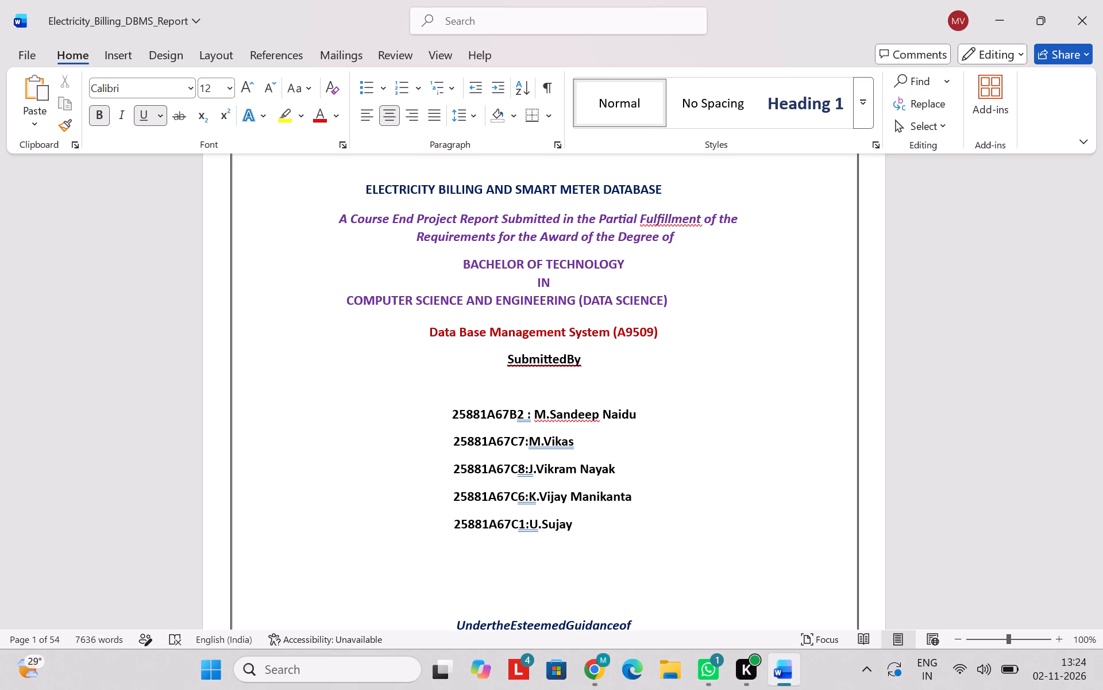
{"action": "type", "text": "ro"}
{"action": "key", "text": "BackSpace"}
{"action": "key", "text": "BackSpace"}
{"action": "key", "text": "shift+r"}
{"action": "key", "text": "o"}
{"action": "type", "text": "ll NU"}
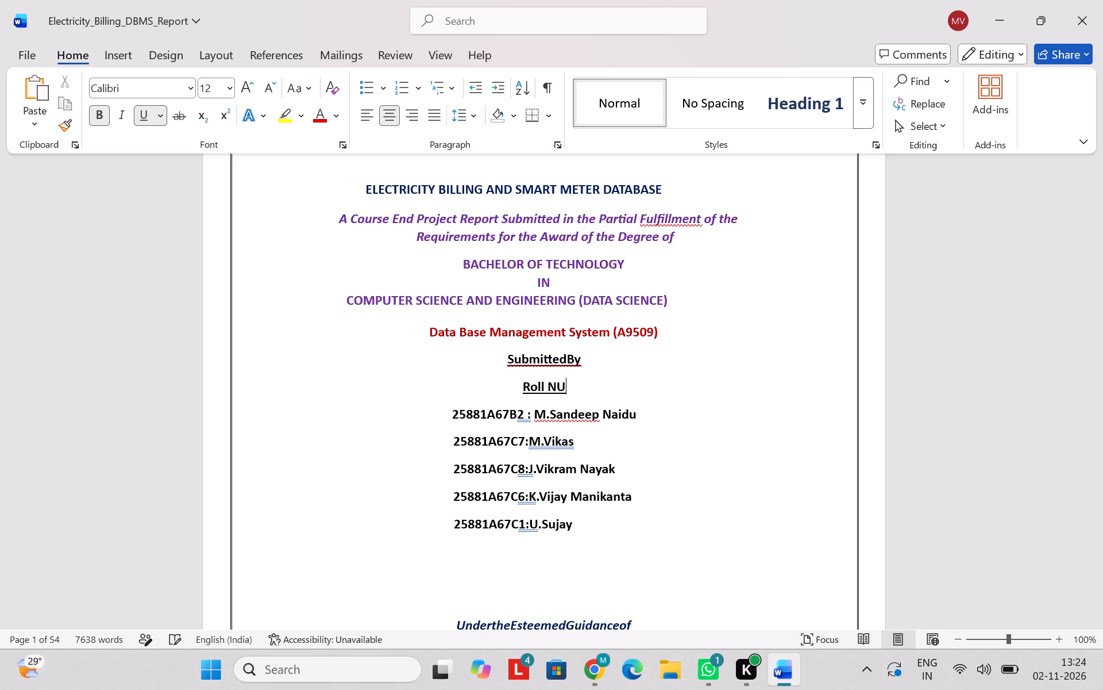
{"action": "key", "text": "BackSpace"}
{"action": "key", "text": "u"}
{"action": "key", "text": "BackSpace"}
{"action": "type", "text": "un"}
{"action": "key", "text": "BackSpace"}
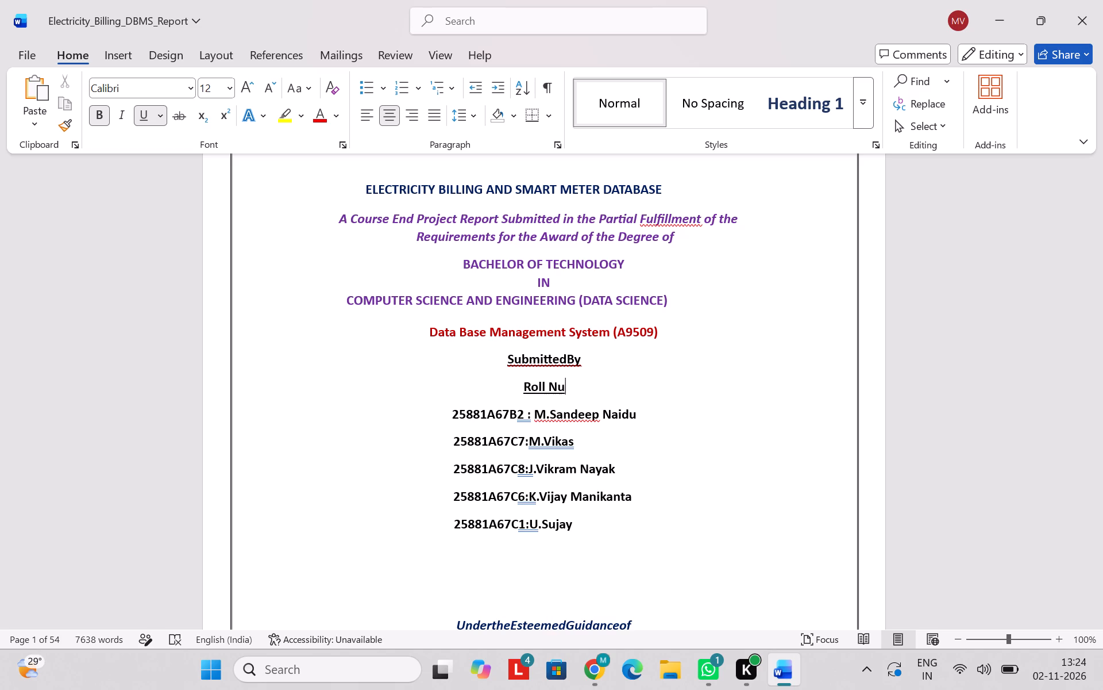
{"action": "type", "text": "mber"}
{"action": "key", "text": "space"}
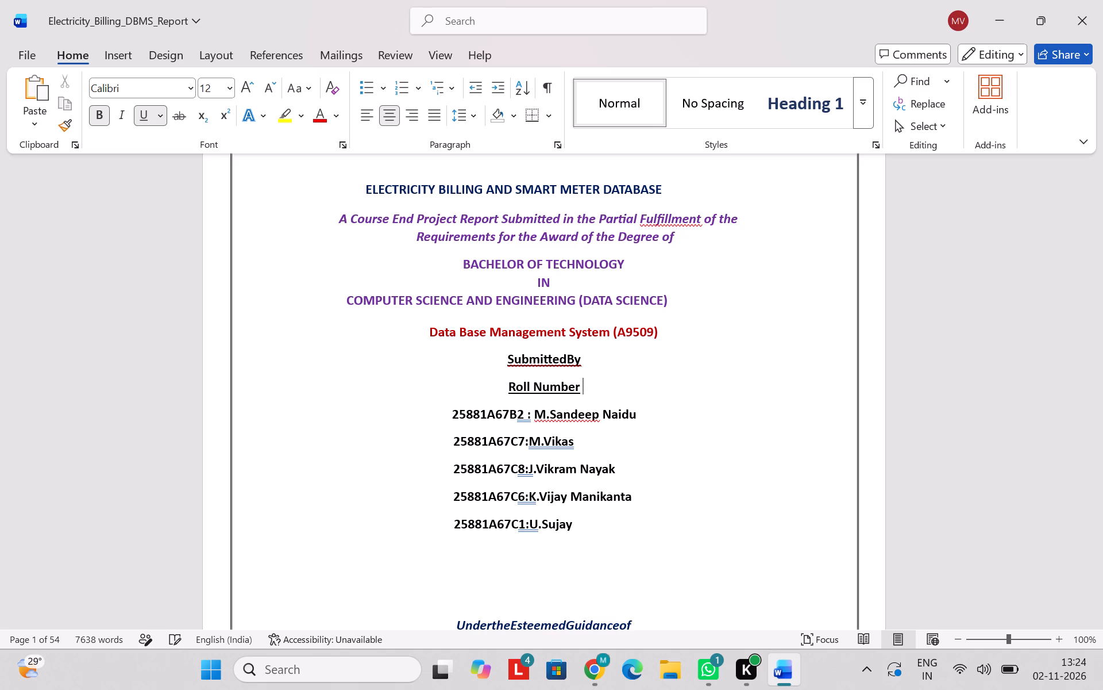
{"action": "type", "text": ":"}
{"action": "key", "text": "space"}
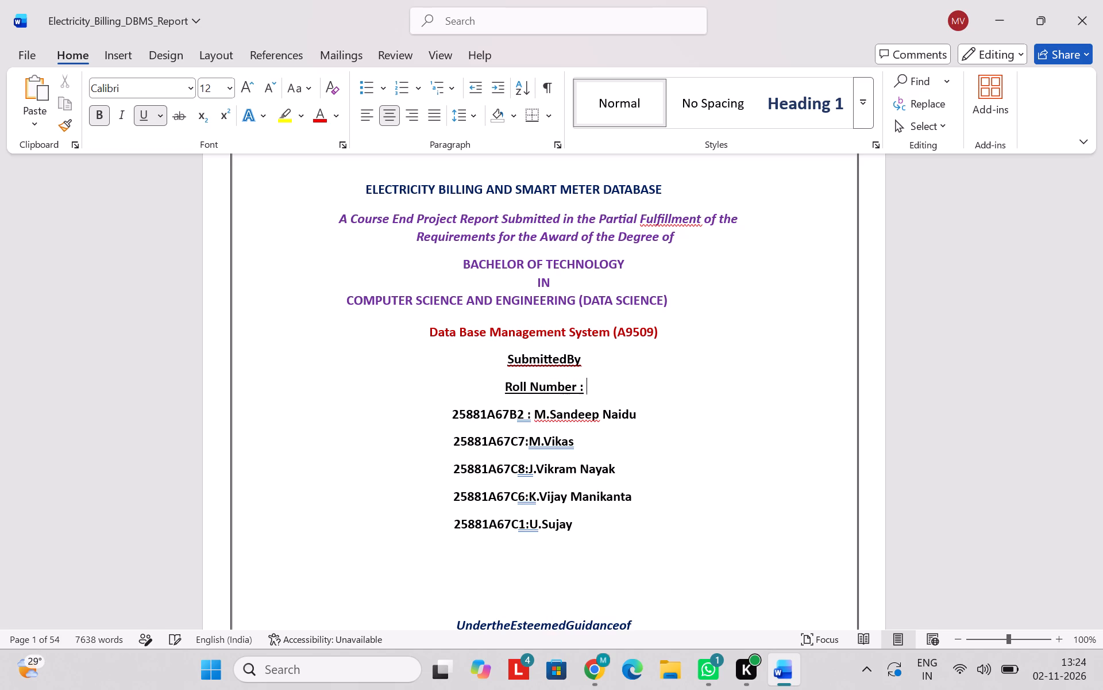
Complete the new heading line with "Student Name" after the colon.
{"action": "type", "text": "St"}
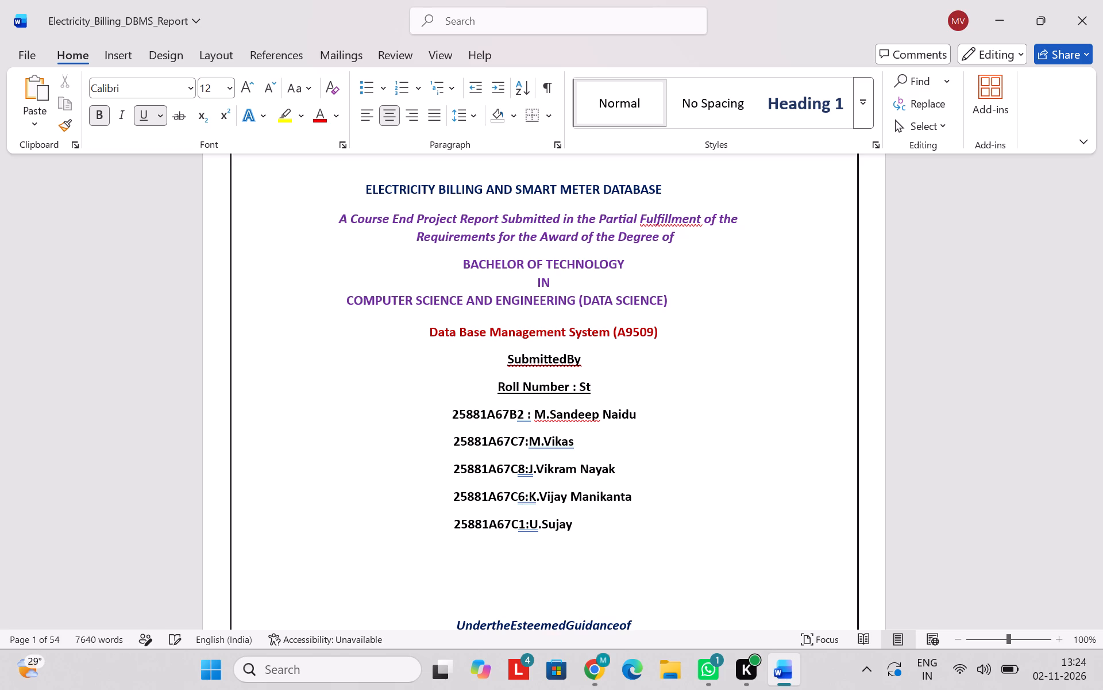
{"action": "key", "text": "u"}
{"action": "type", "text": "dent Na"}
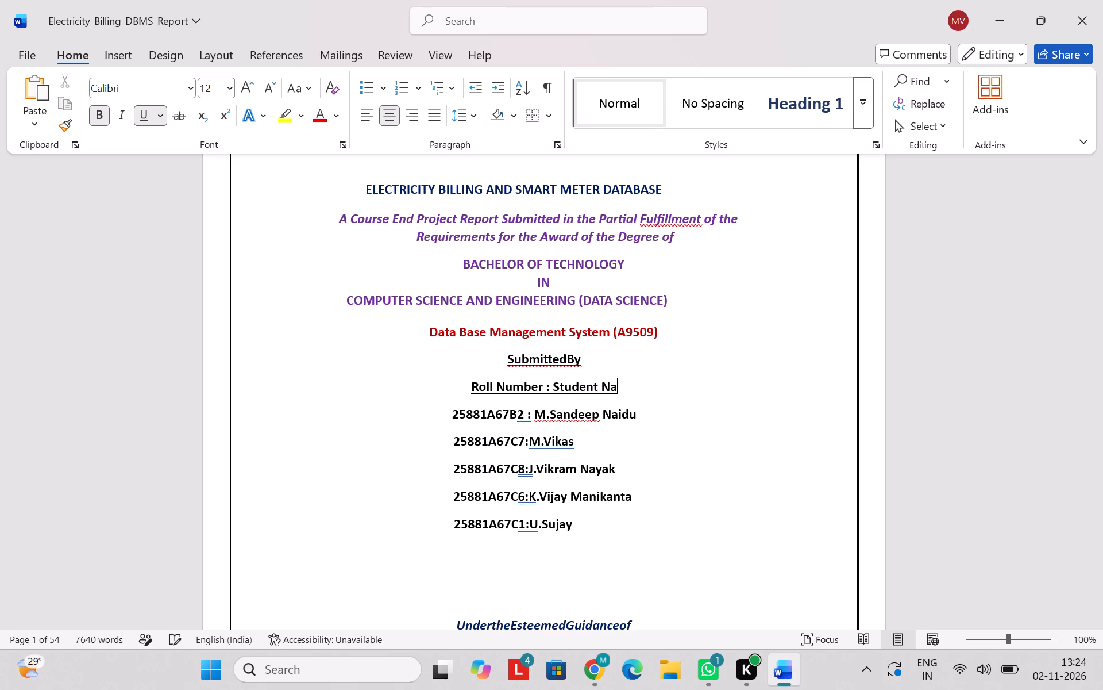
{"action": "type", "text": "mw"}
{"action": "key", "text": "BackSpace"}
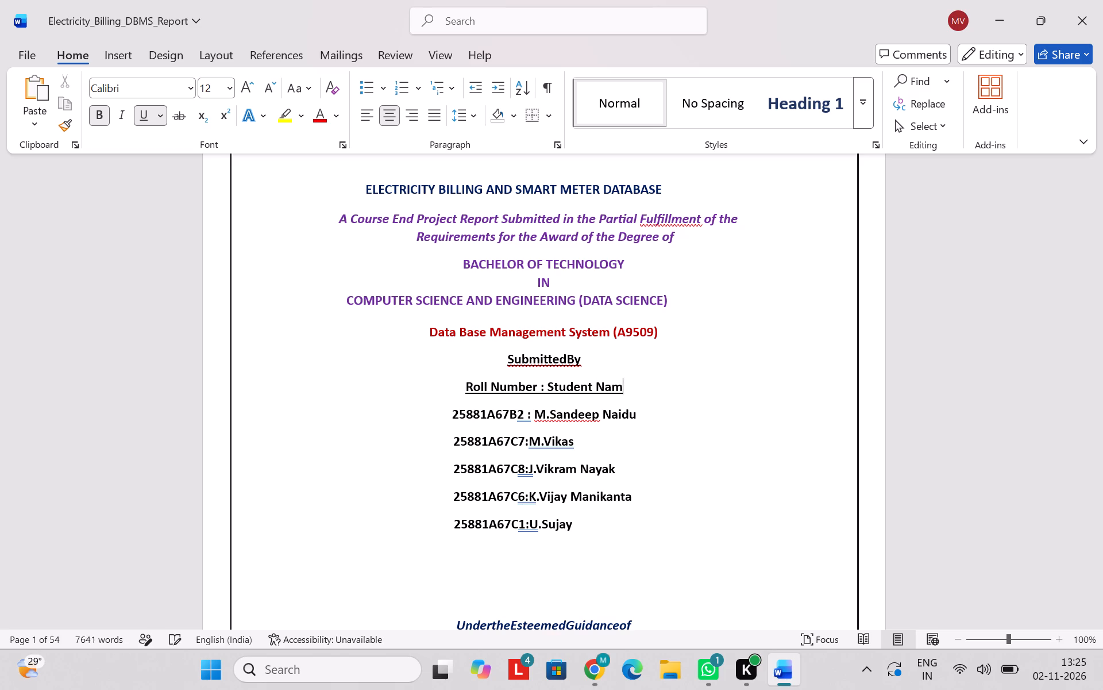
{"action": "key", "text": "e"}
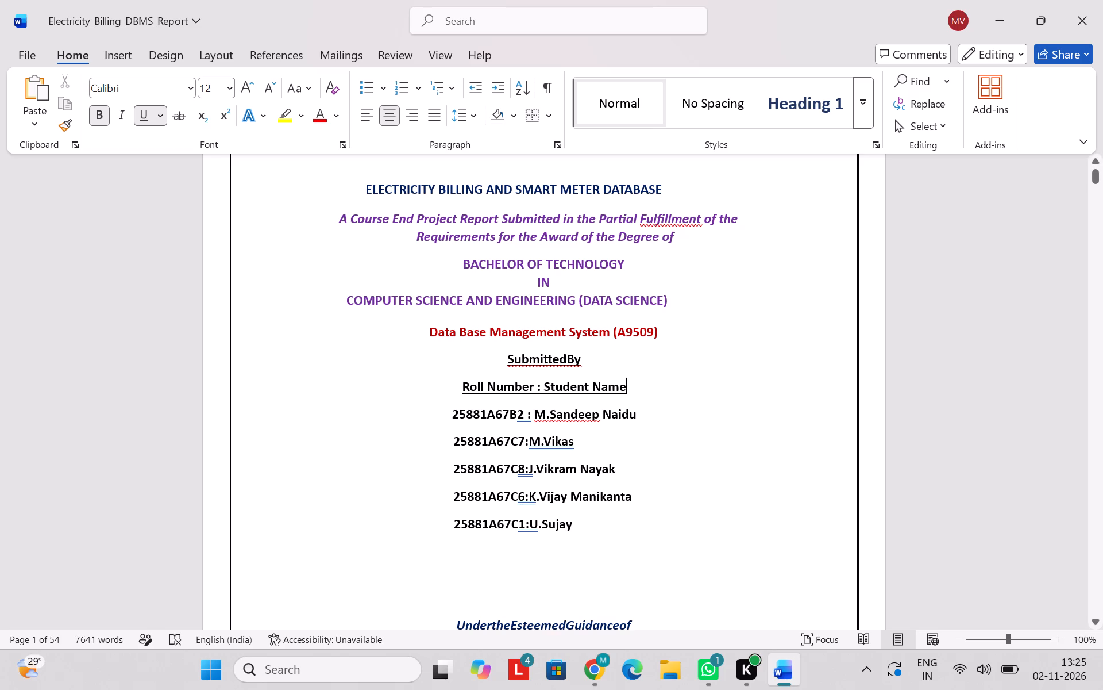
Indent the first student's line with five more spaces to start level with the Roll Number heading.
{"action": "double_click", "coordinate": [449, 413]}
{"action": "left_click", "coordinate": [435, 419]}
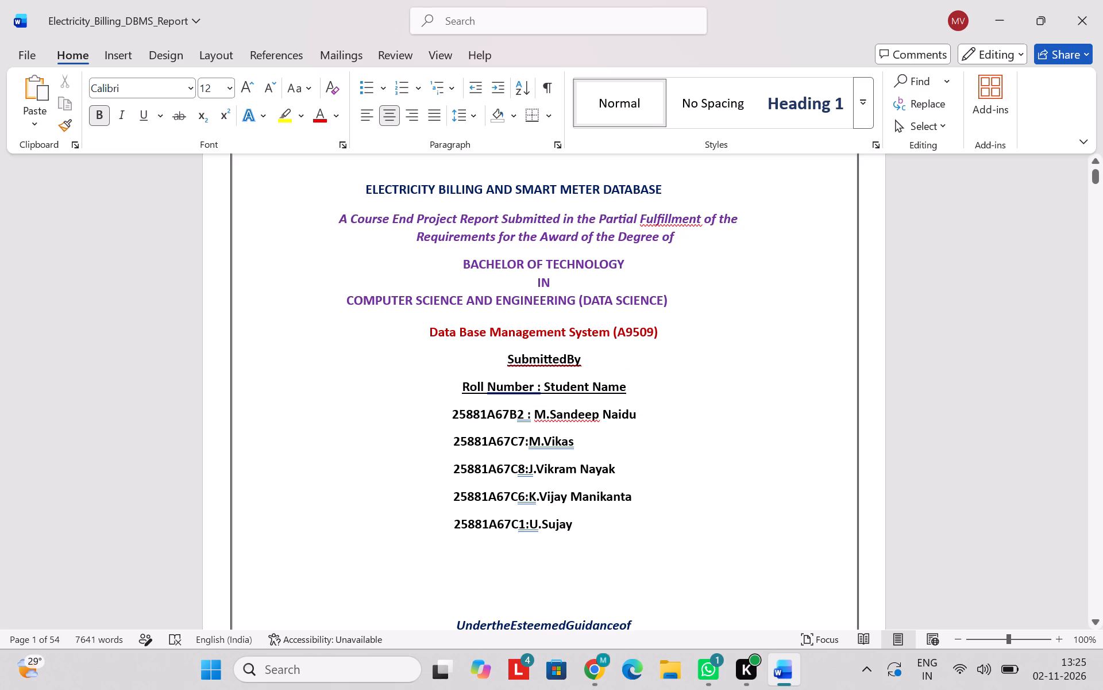
{"action": "double_click", "coordinate": [447, 417]}
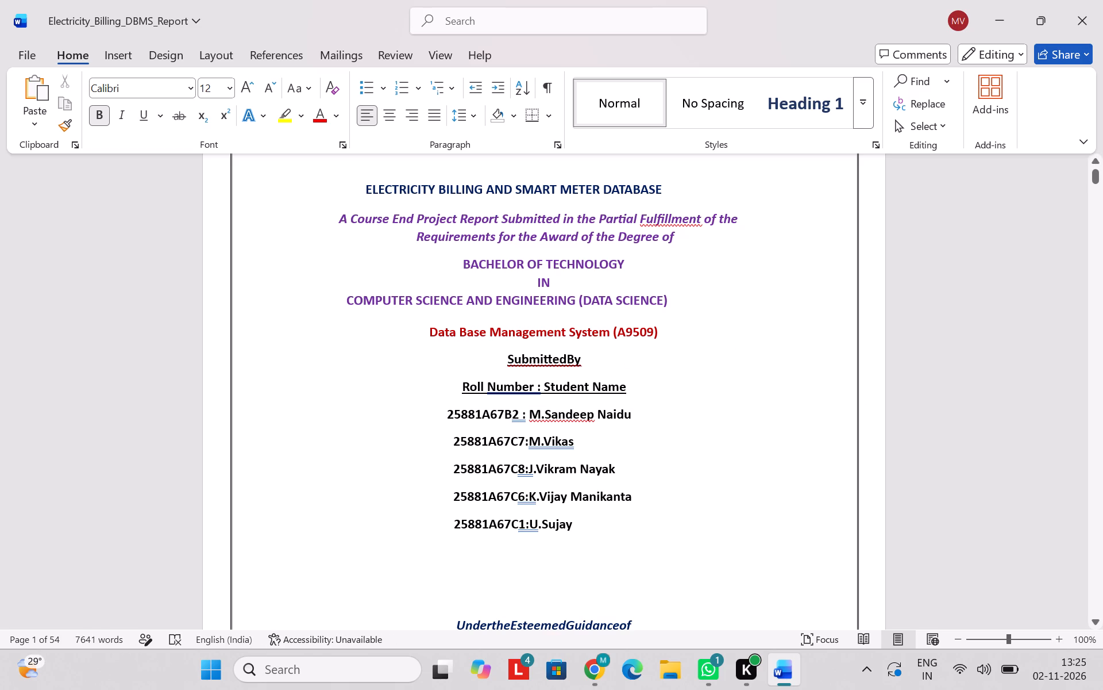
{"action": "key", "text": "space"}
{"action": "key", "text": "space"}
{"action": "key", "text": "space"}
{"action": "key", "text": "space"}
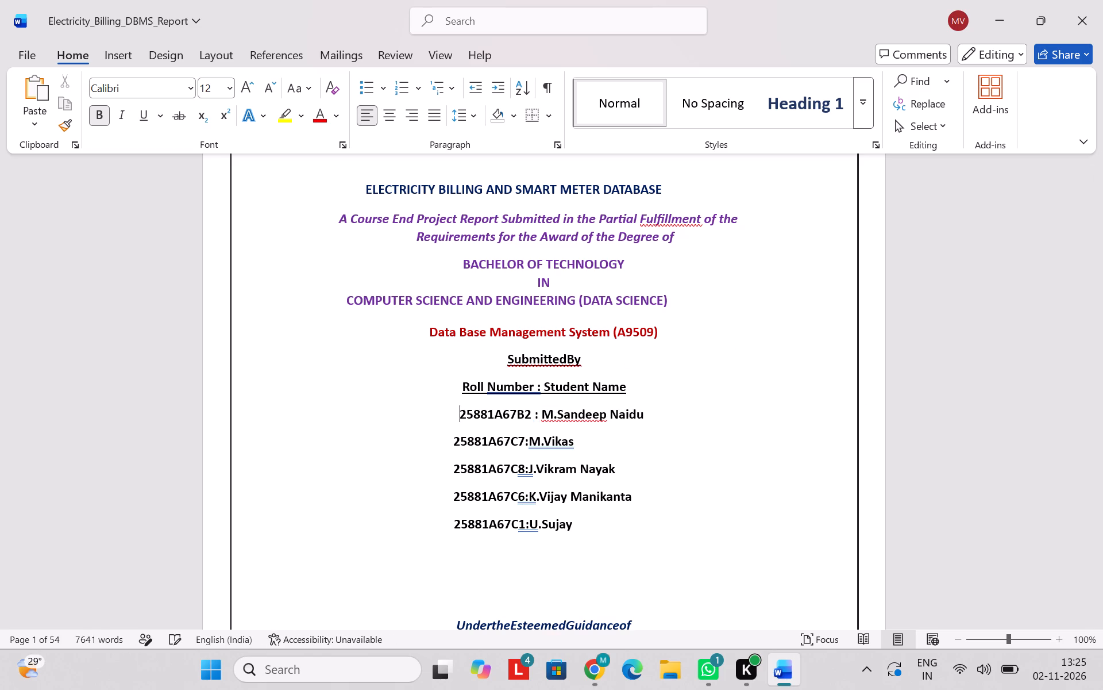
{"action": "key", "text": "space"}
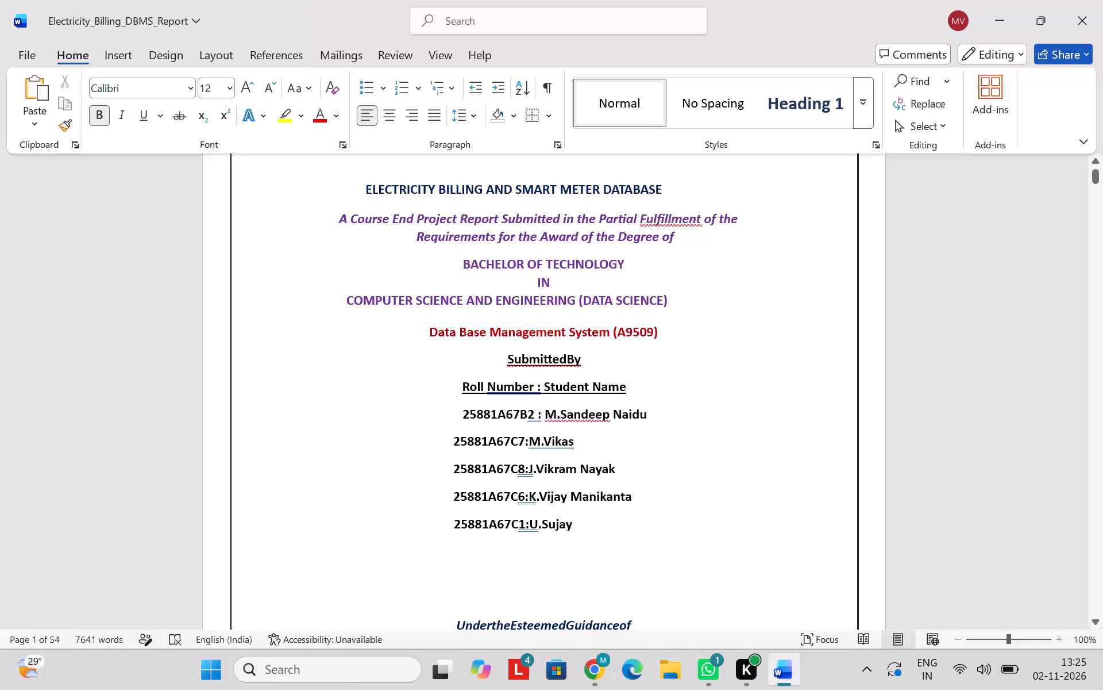
Indent the second and third students' lines with three more spaces each to start level with the first student's entry.
{"action": "left_click", "coordinate": [450, 442]}
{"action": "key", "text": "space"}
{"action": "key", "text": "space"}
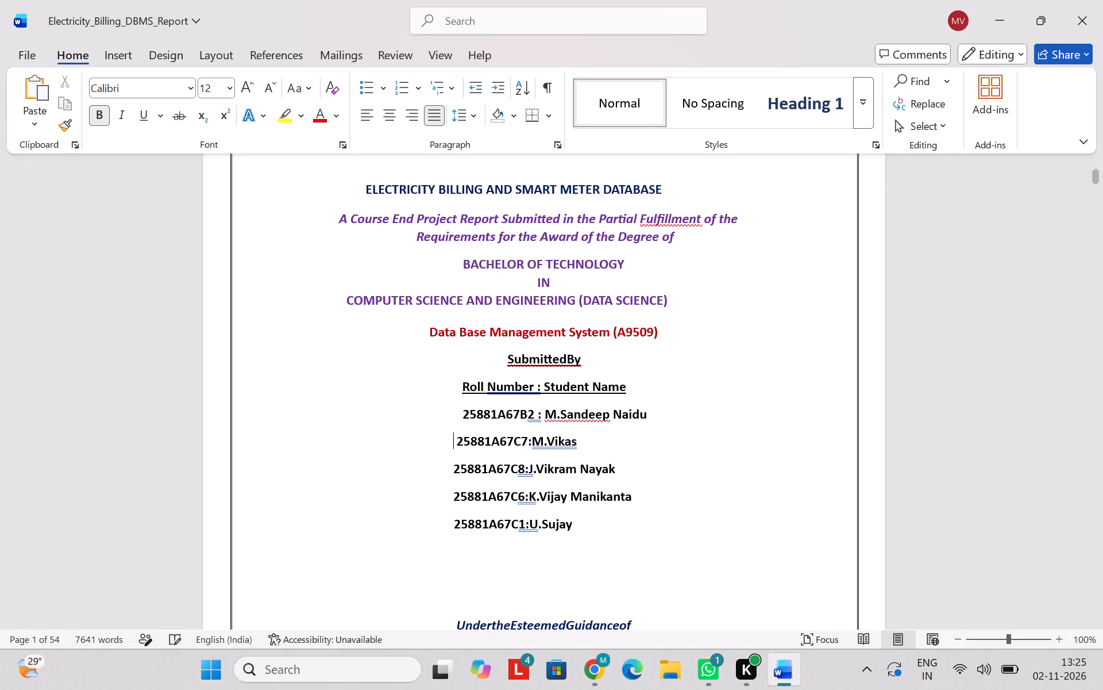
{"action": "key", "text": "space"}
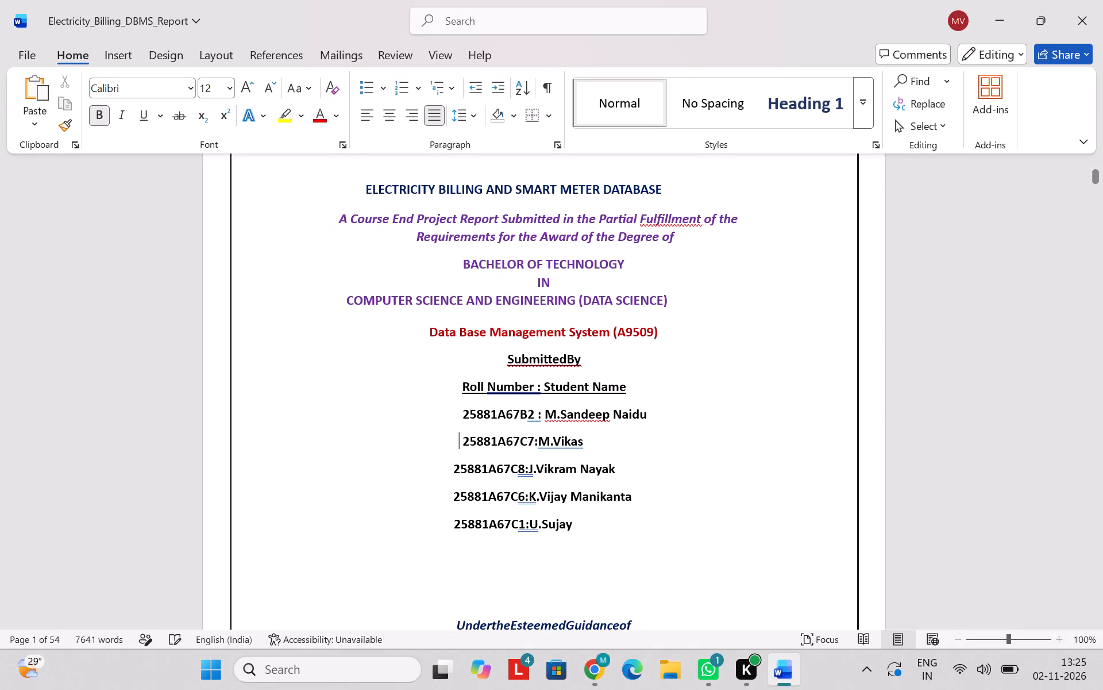
{"action": "left_click", "coordinate": [449, 466]}
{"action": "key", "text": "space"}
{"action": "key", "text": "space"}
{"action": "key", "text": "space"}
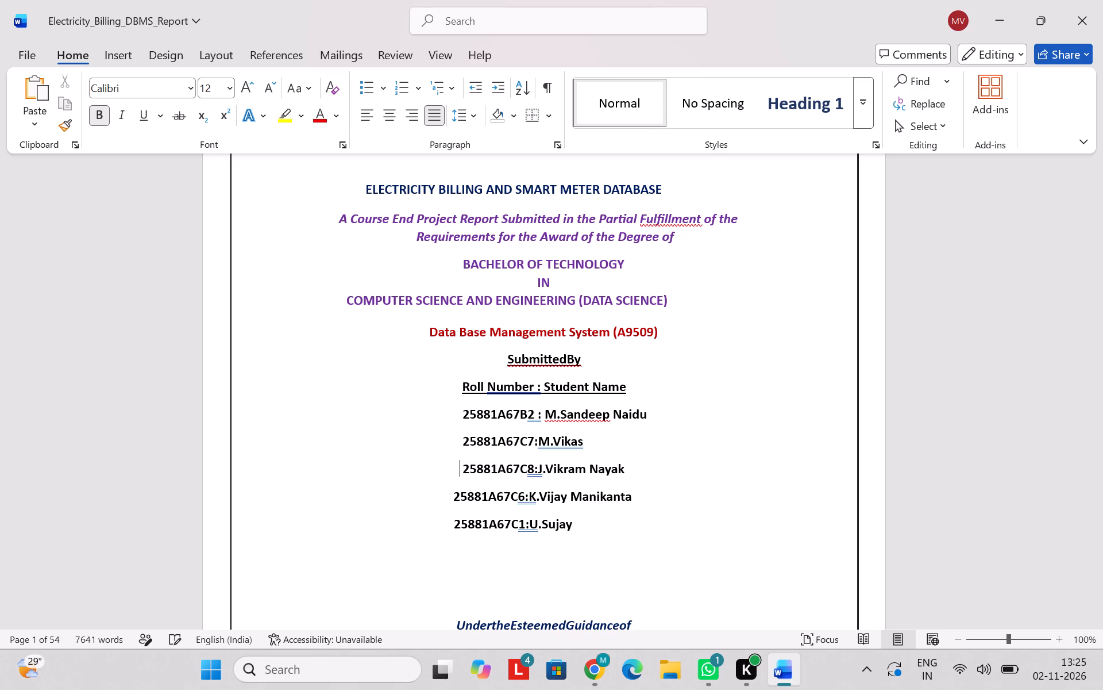
Move the fourth student's line across by a net two spaces, close to the start of the entries above.
{"action": "double_click", "coordinate": [448, 494]}
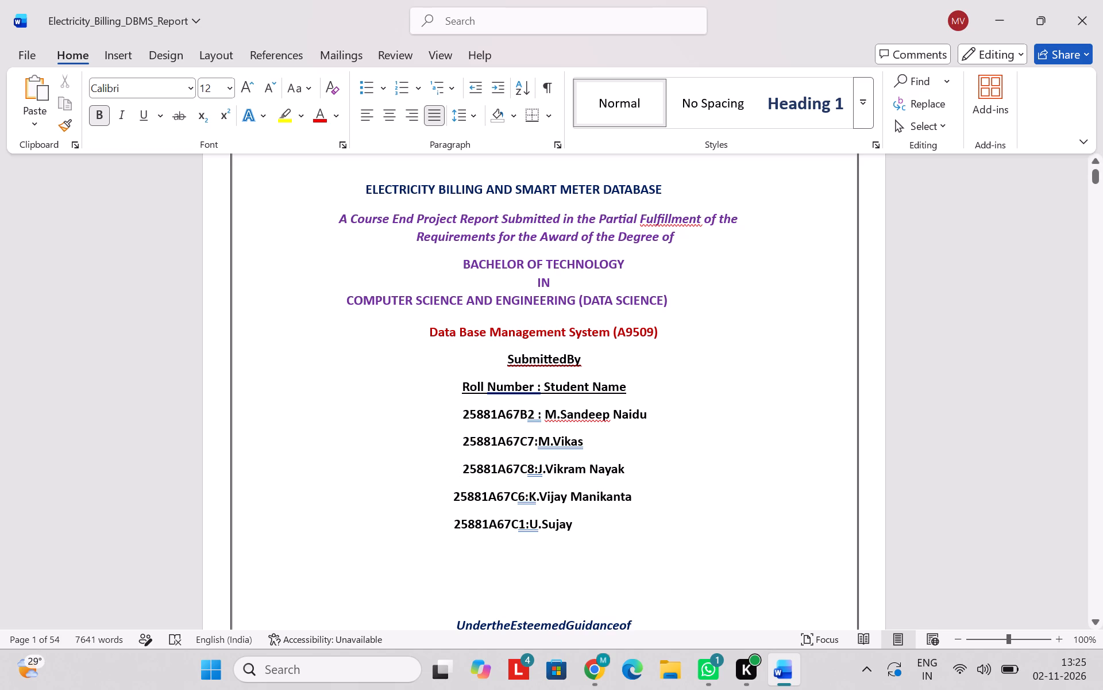
{"action": "left_click", "coordinate": [448, 494]}
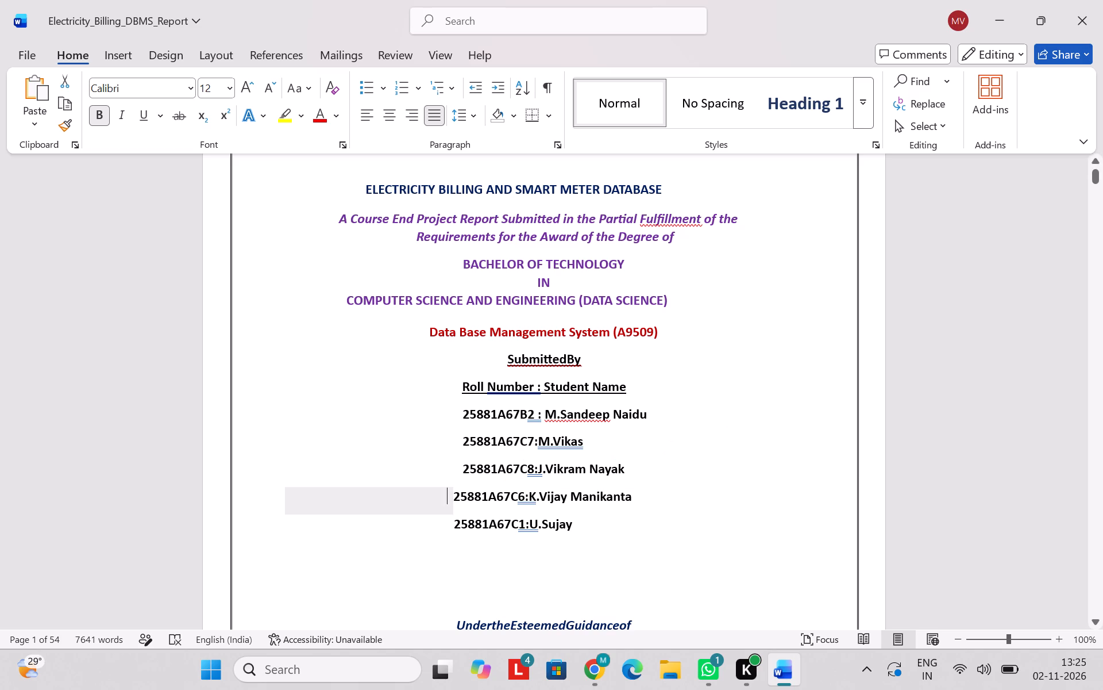
{"action": "left_click", "coordinate": [449, 494]}
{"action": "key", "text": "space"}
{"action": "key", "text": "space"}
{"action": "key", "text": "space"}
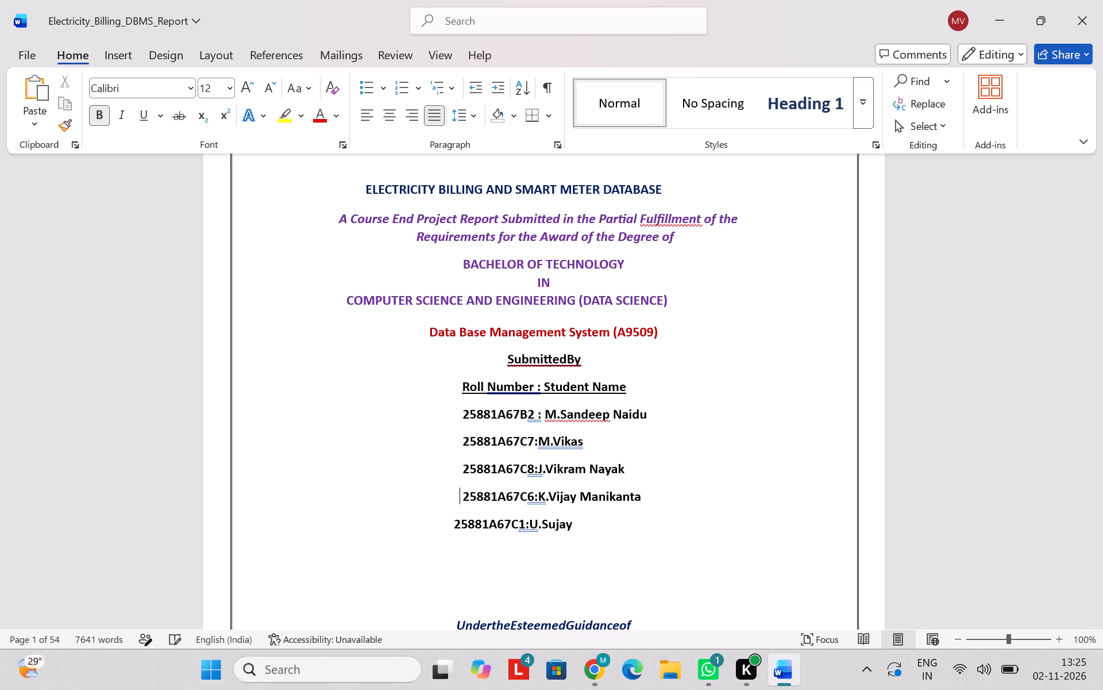
{"action": "key", "text": "BackSpace"}
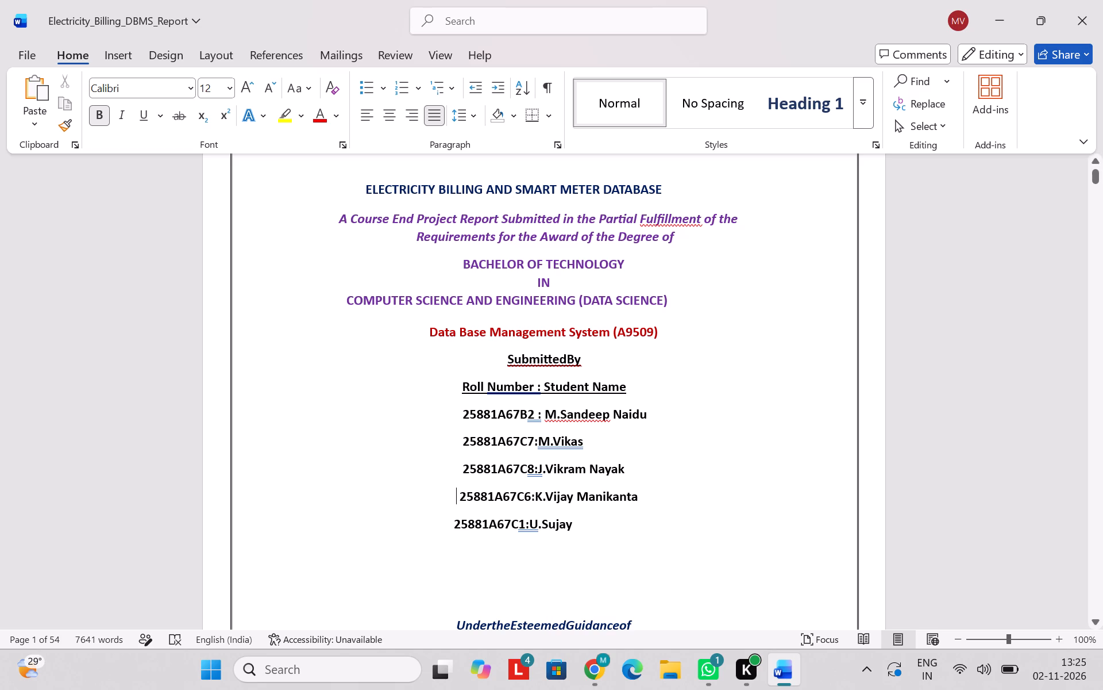
Move the fifth student's line across by a net two spaces to start level with the fourth student's entry.
{"action": "left_click", "coordinate": [450, 525]}
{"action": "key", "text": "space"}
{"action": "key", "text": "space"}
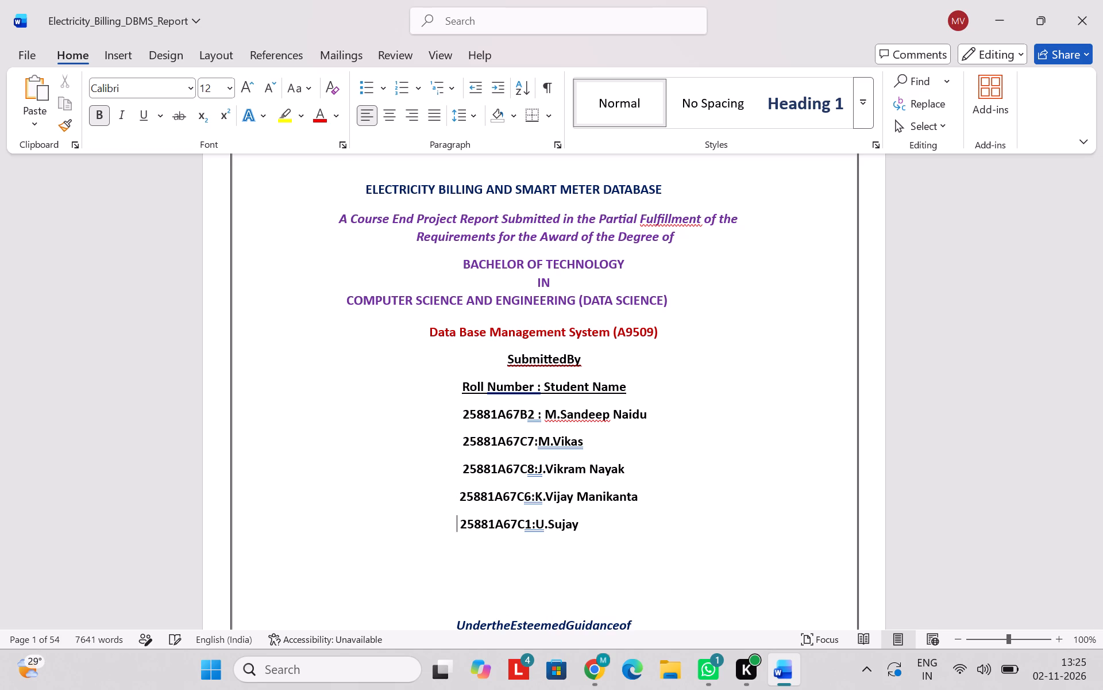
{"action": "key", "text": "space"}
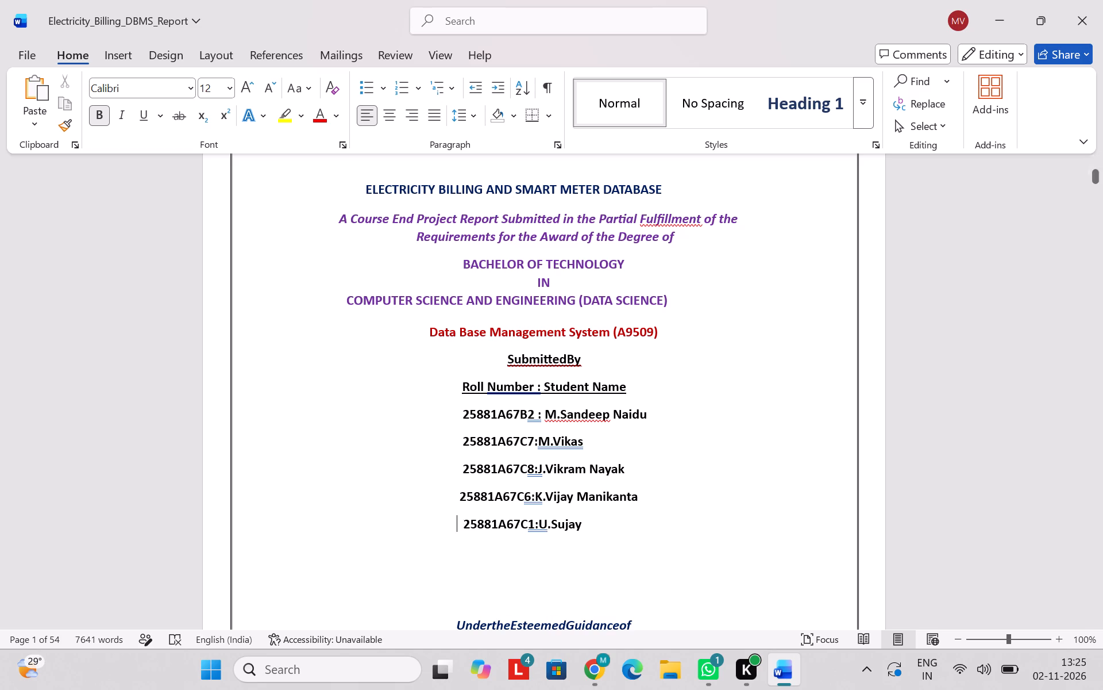
{"action": "key", "text": "BackSpace"}
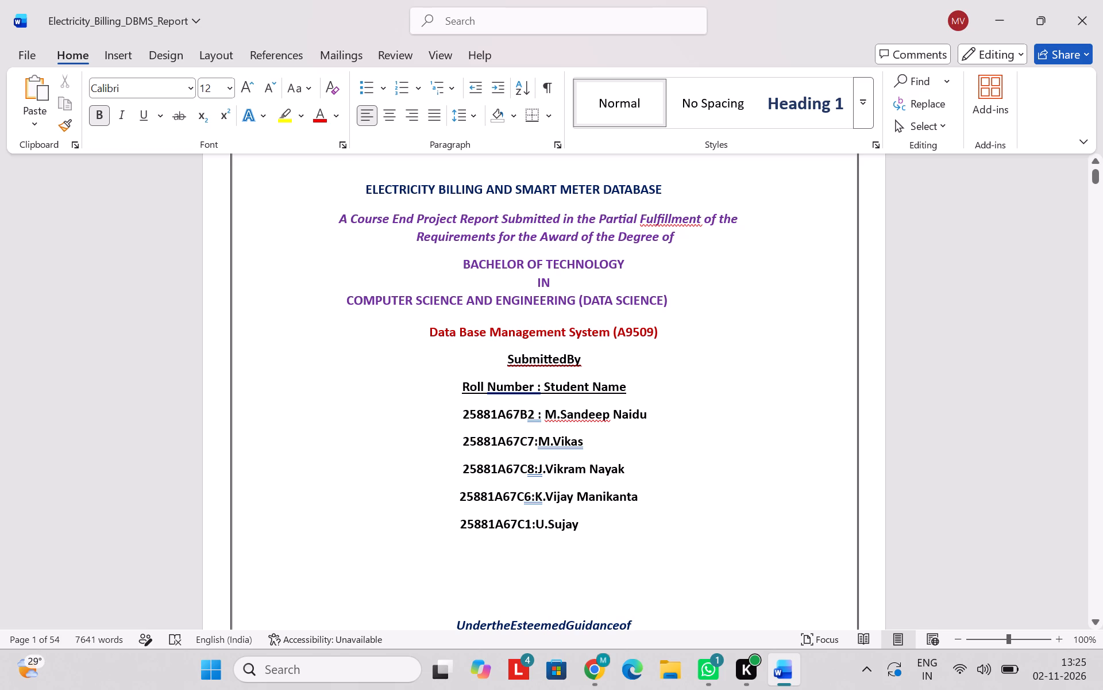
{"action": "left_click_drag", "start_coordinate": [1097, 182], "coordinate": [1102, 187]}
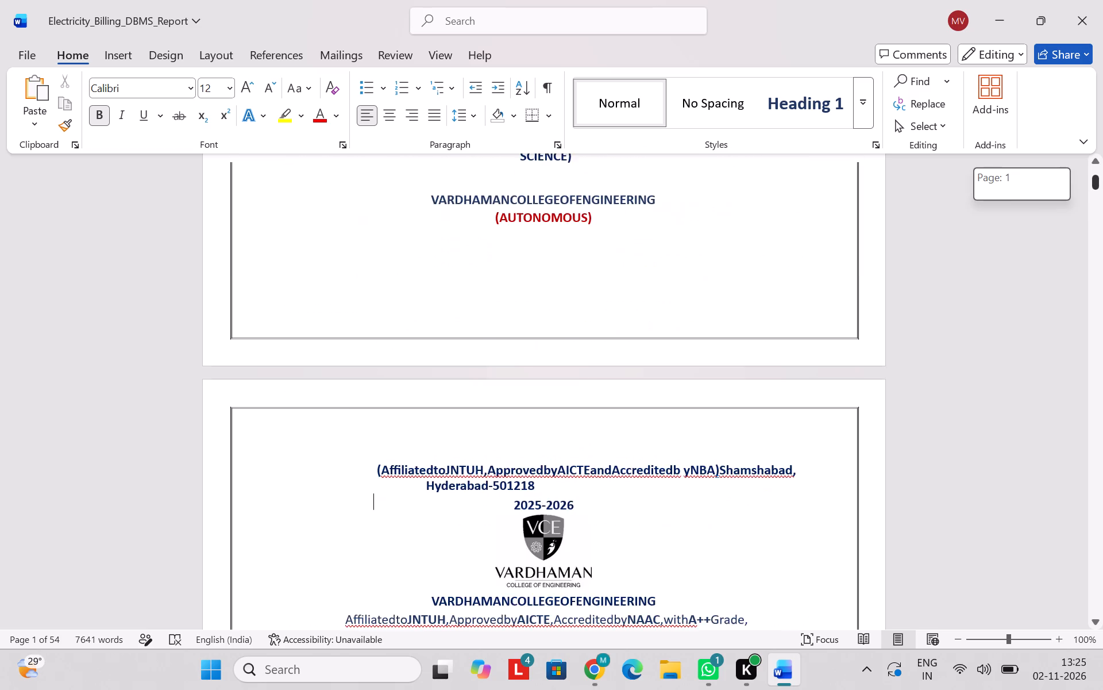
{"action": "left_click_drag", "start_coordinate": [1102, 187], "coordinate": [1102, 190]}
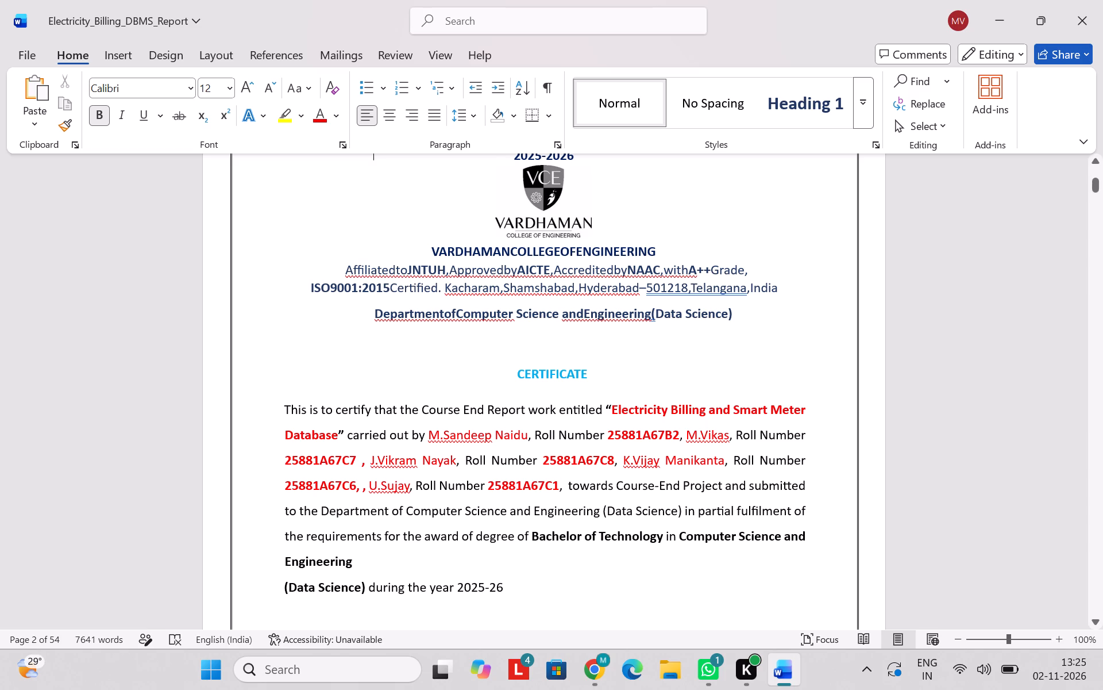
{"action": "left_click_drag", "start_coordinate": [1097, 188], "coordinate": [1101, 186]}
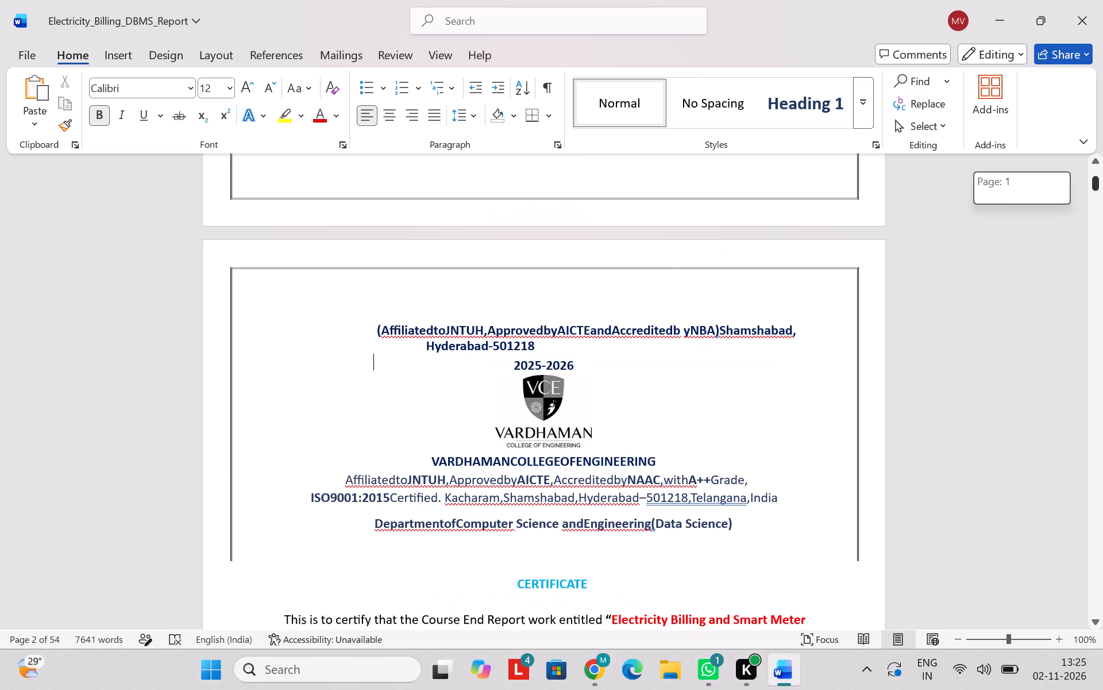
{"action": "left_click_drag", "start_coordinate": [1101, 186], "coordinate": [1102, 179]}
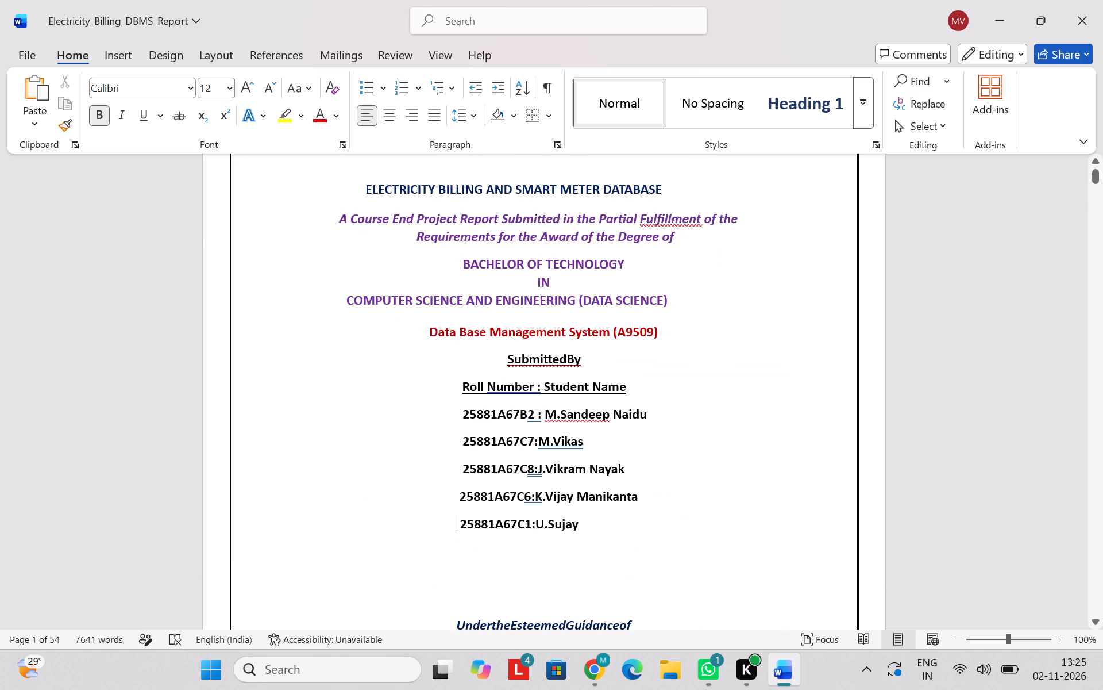
Add a space before and after the colon in the second and third students' lines.
{"action": "left_click", "coordinate": [531, 440]}
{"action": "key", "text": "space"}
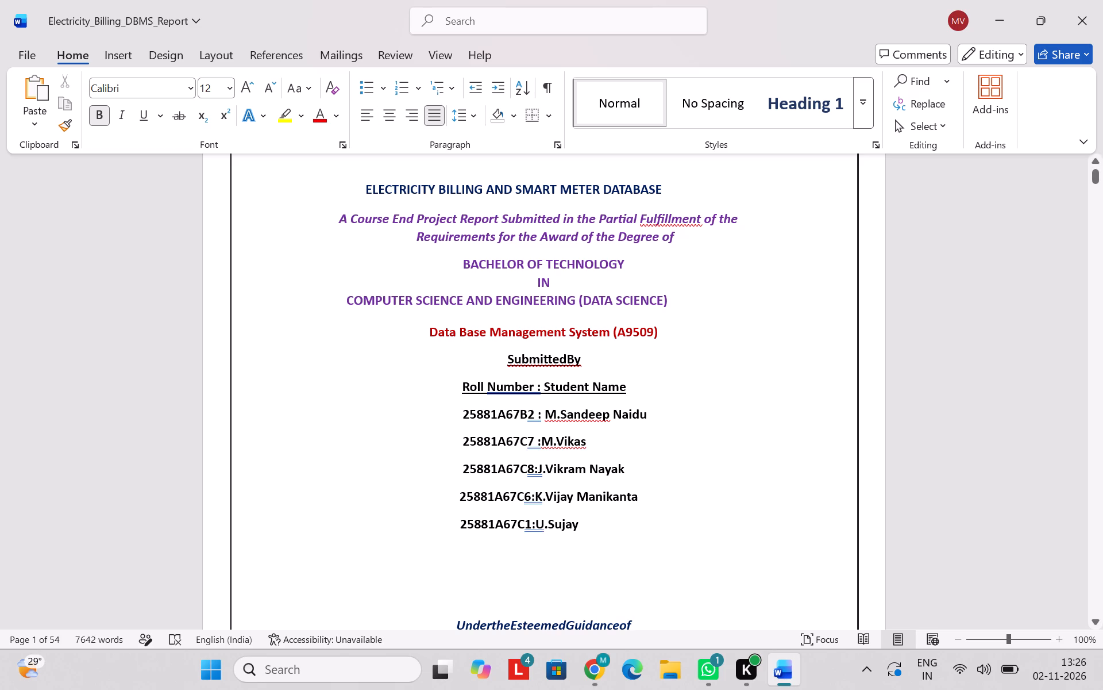
{"action": "left_click", "coordinate": [539, 440]}
{"action": "key", "text": "Right"}
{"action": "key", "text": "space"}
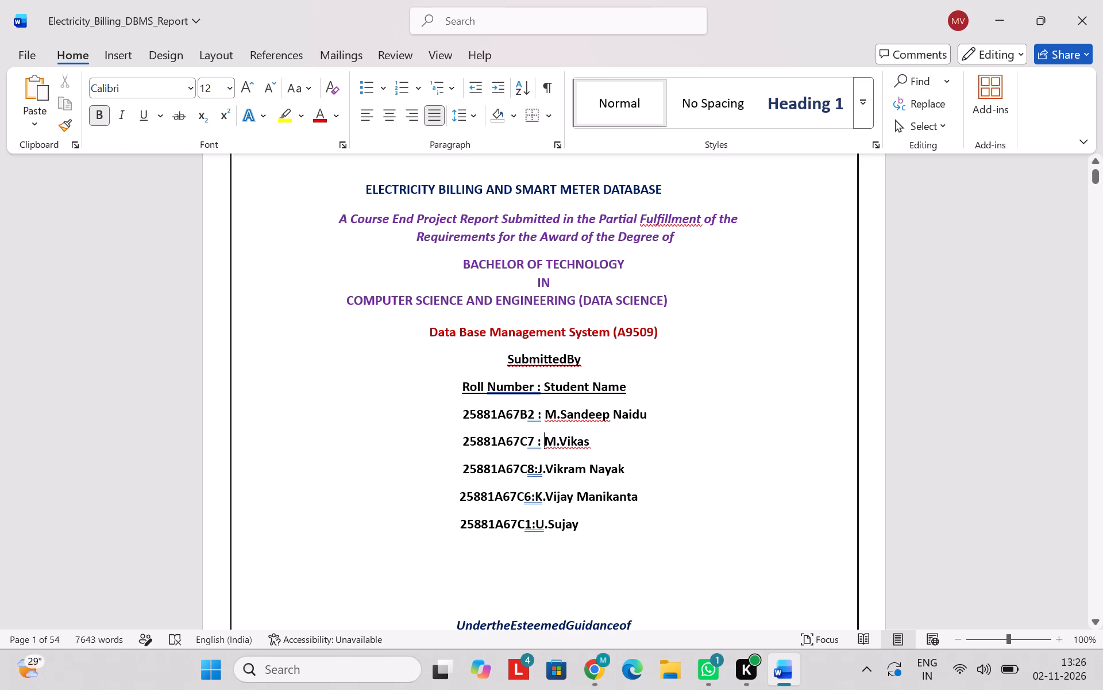
{"action": "left_click", "coordinate": [534, 467]}
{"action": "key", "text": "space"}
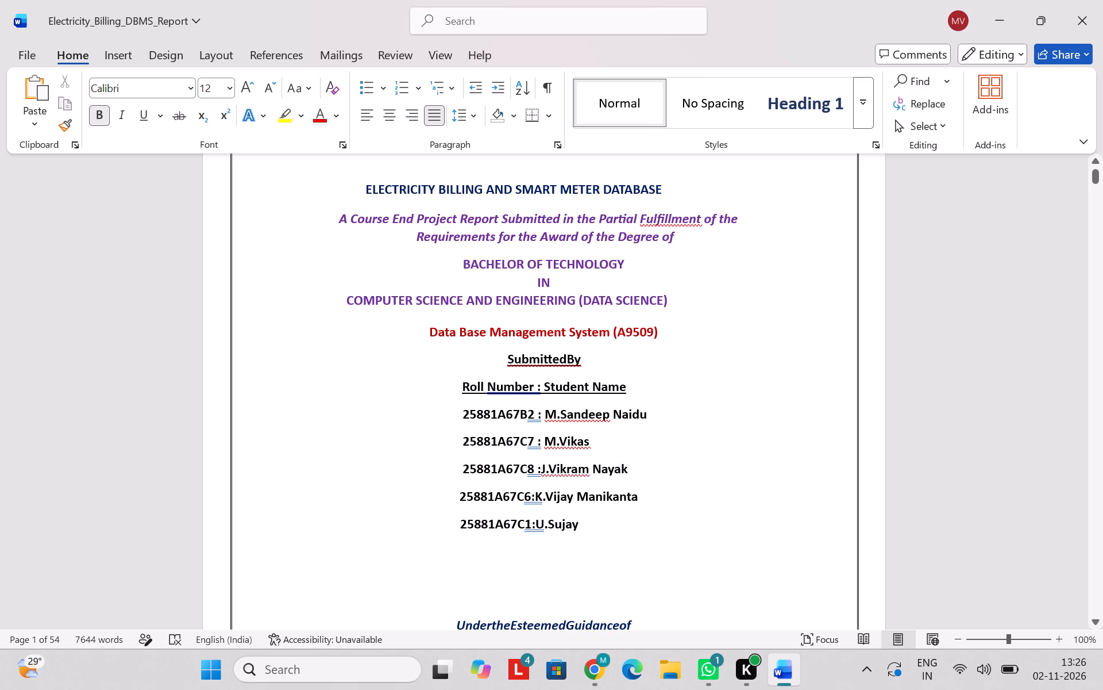
{"action": "key", "text": "Right"}
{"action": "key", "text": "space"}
Add a space before and after the colon in the fourth and fifth students' lines.
{"action": "left_click", "coordinate": [528, 493]}
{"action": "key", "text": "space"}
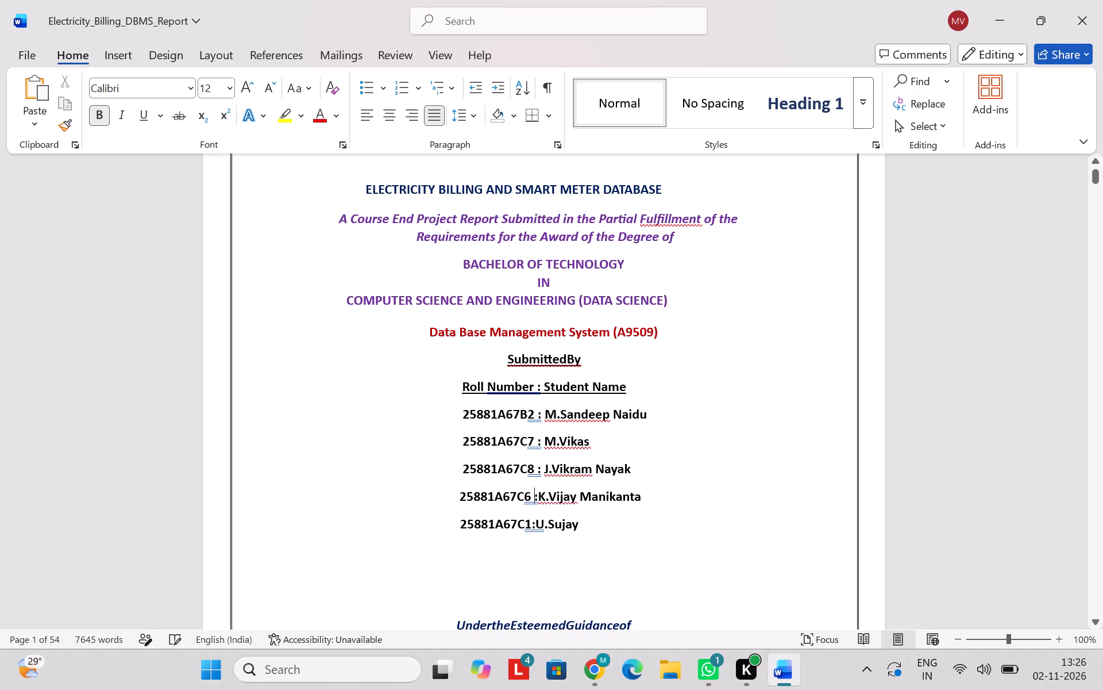
{"action": "key", "text": "Right"}
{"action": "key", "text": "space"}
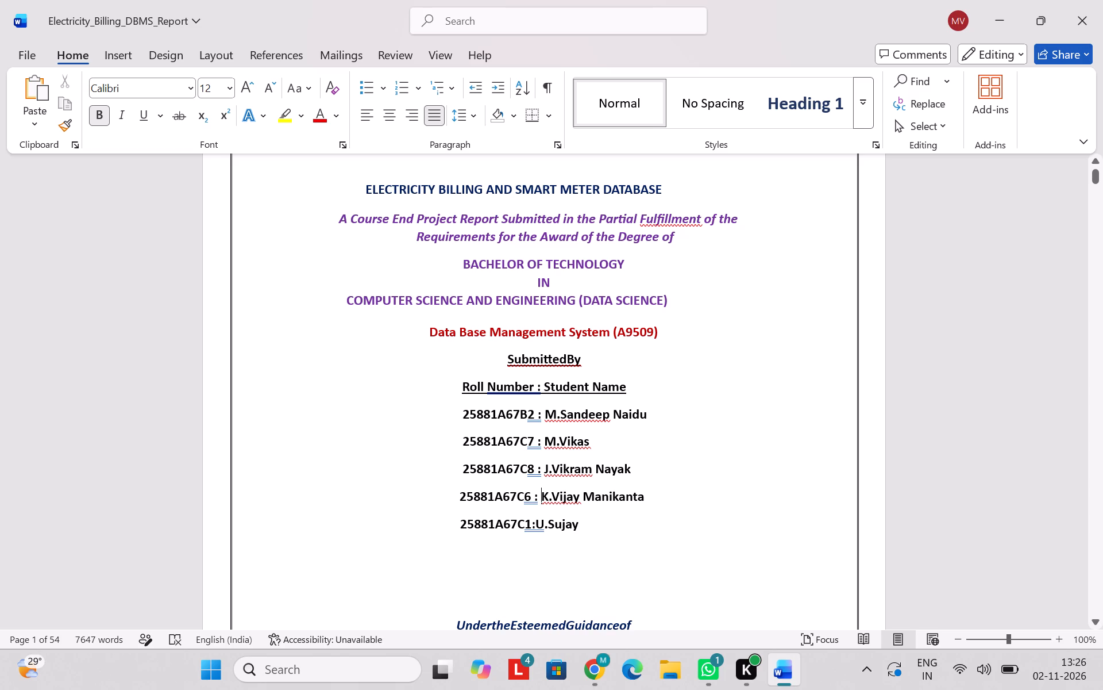
{"action": "left_click", "coordinate": [529, 524]}
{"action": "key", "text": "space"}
{"action": "key", "text": "Right"}
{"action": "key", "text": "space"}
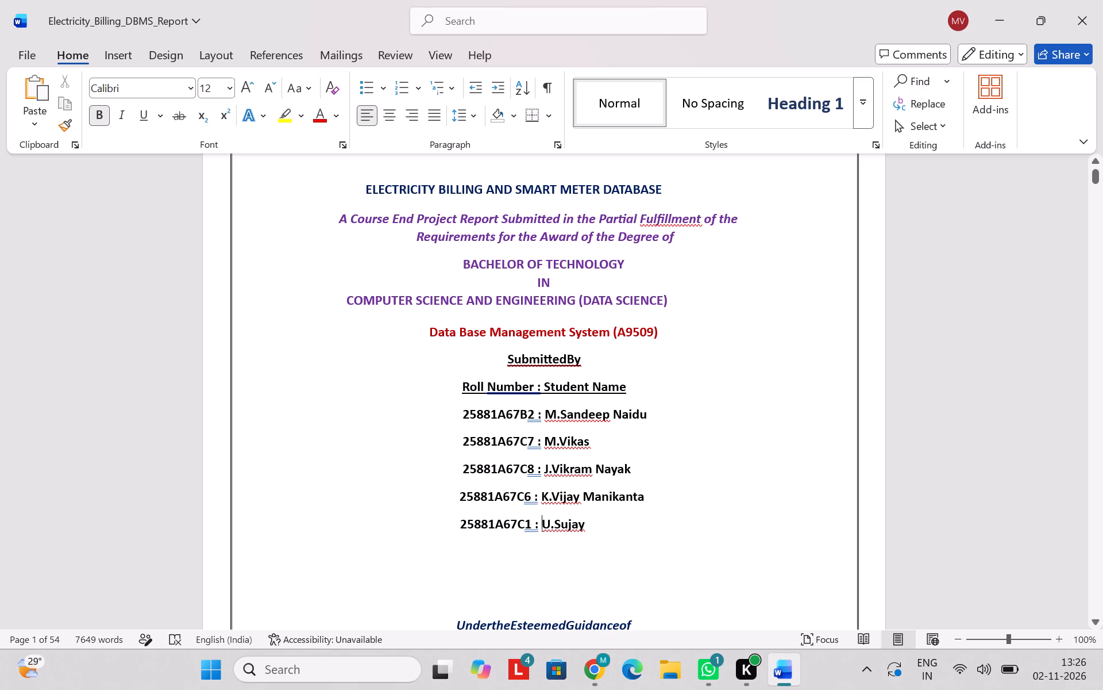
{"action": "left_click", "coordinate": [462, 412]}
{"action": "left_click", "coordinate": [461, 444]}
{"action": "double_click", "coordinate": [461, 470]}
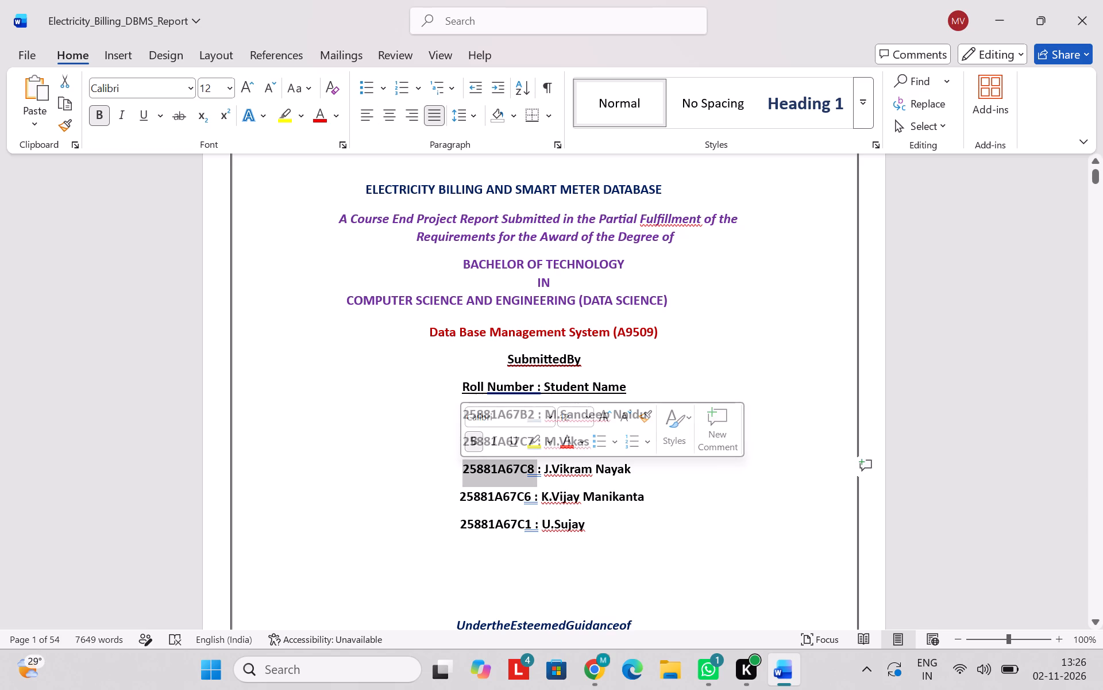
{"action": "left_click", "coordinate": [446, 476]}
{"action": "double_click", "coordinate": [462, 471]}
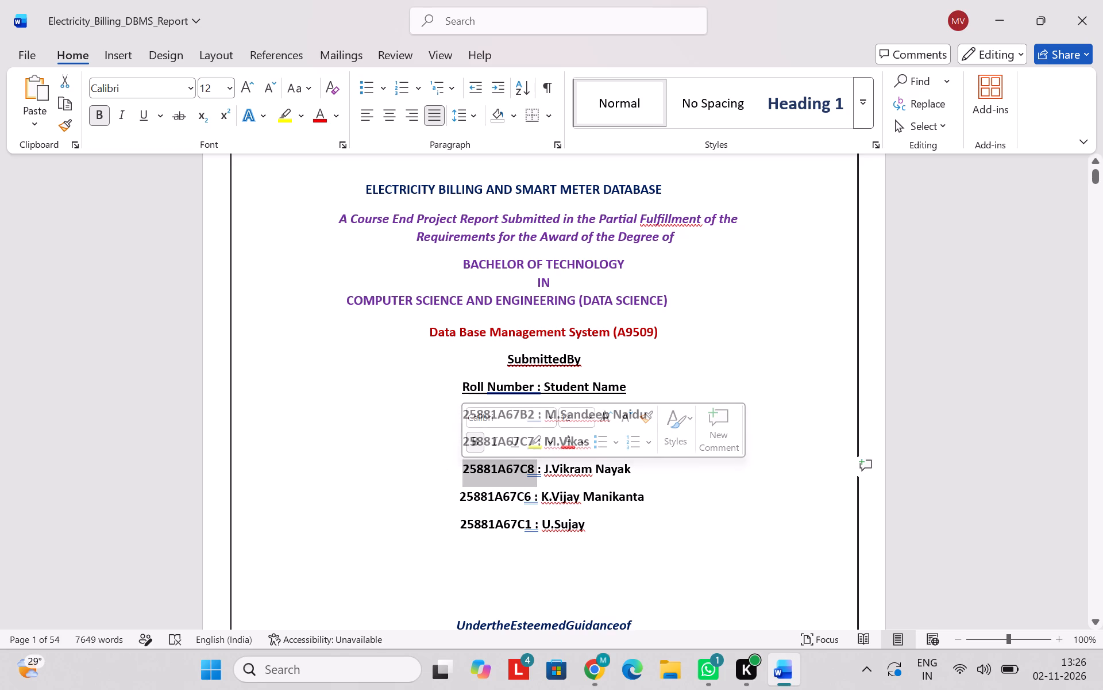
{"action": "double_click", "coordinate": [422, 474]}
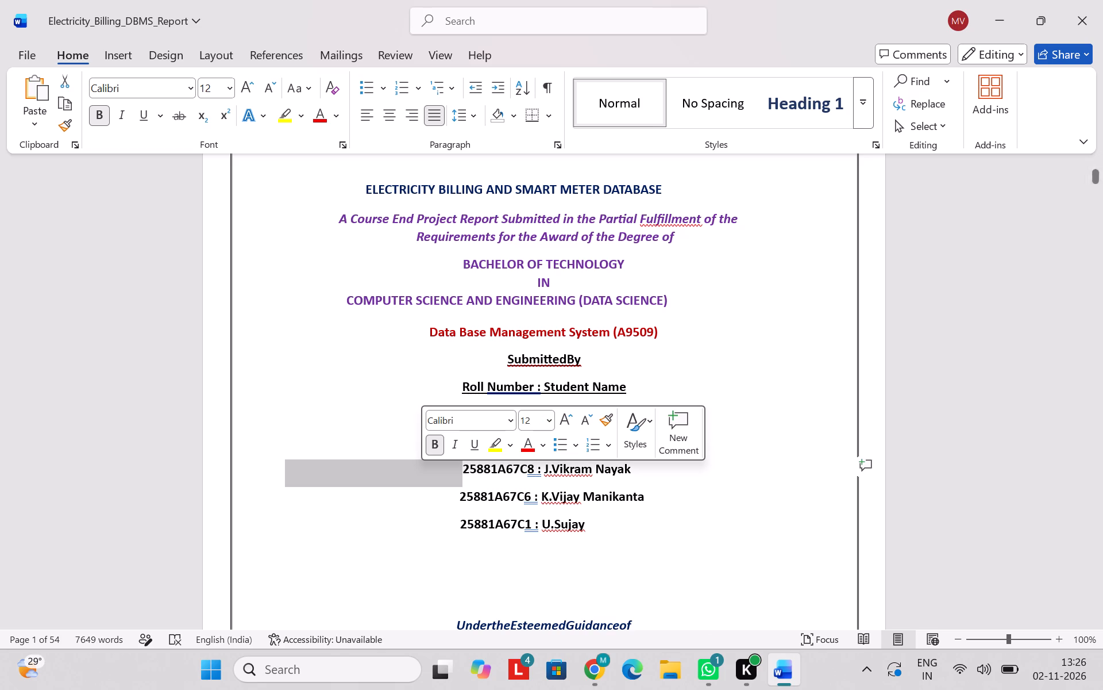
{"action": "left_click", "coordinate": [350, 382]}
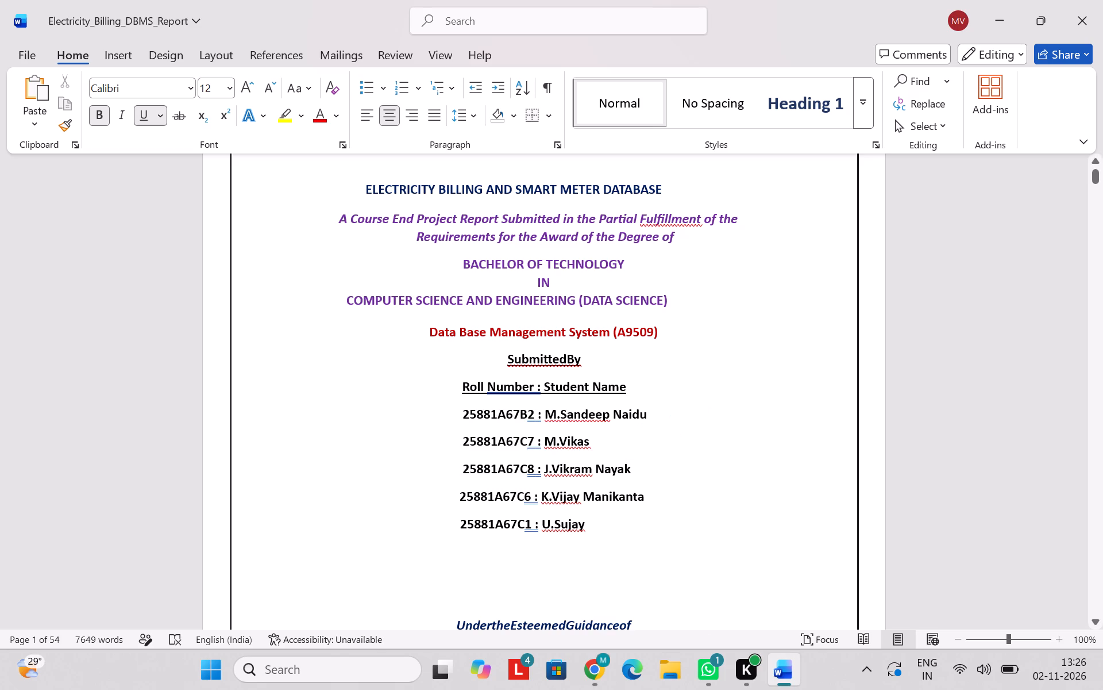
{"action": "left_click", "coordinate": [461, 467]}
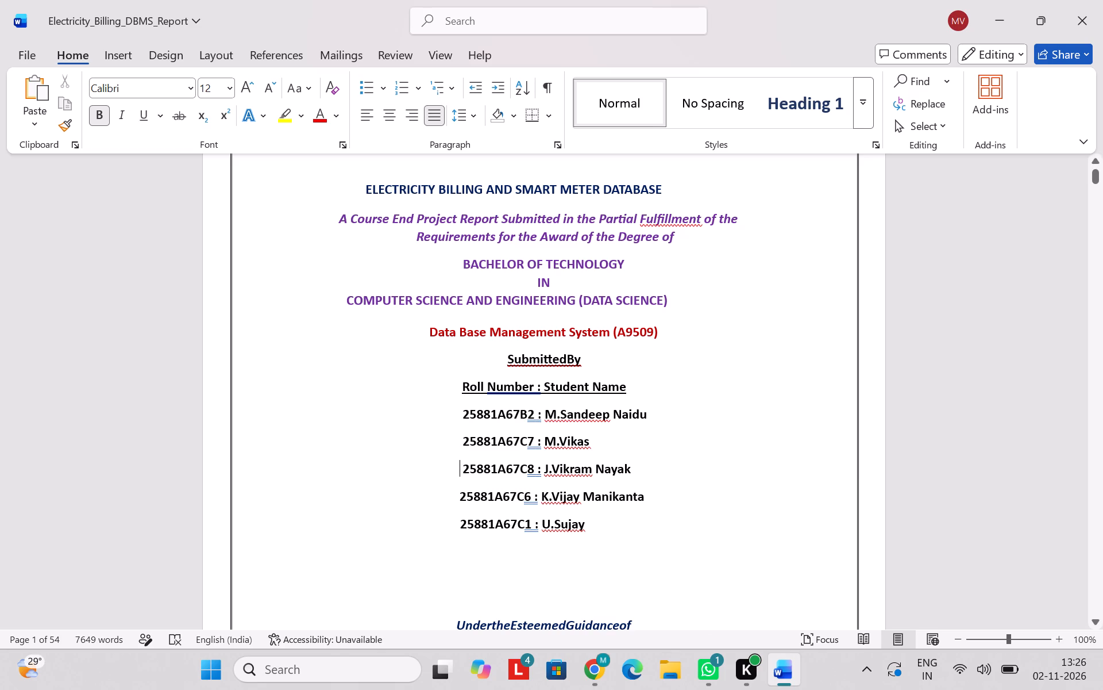
Indent the fourth student's line by one more space so its roll number starts level with the entries above.
{"action": "double_click", "coordinate": [456, 494]}
{"action": "left_click", "coordinate": [441, 496]}
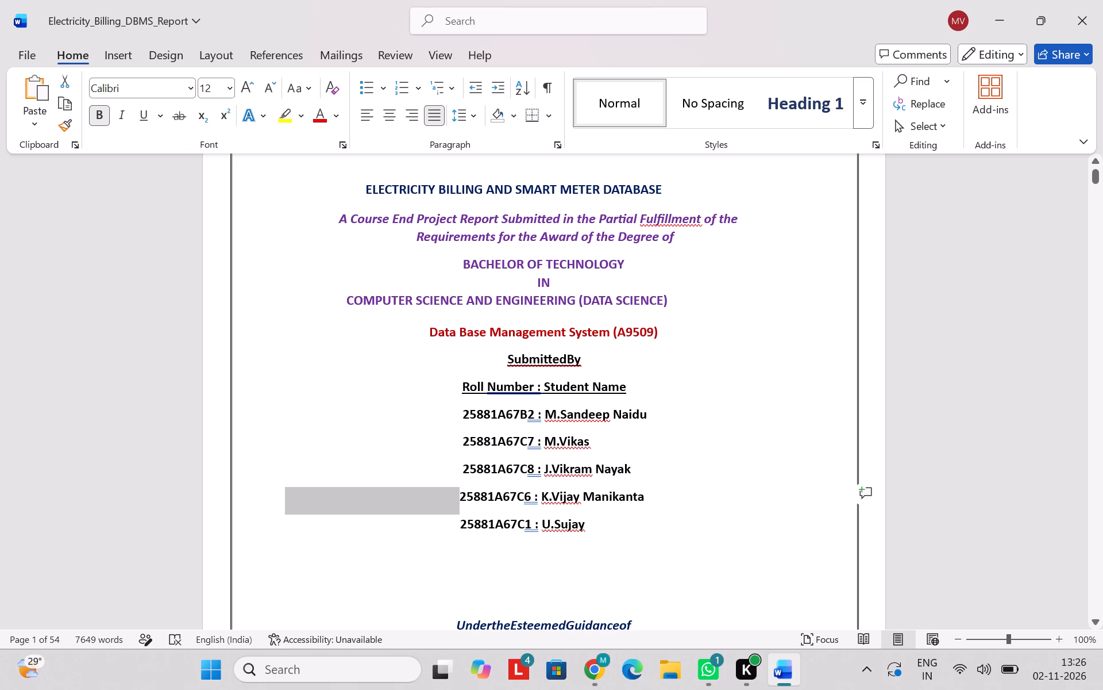
{"action": "double_click", "coordinate": [455, 494]}
{"action": "left_click", "coordinate": [449, 498]}
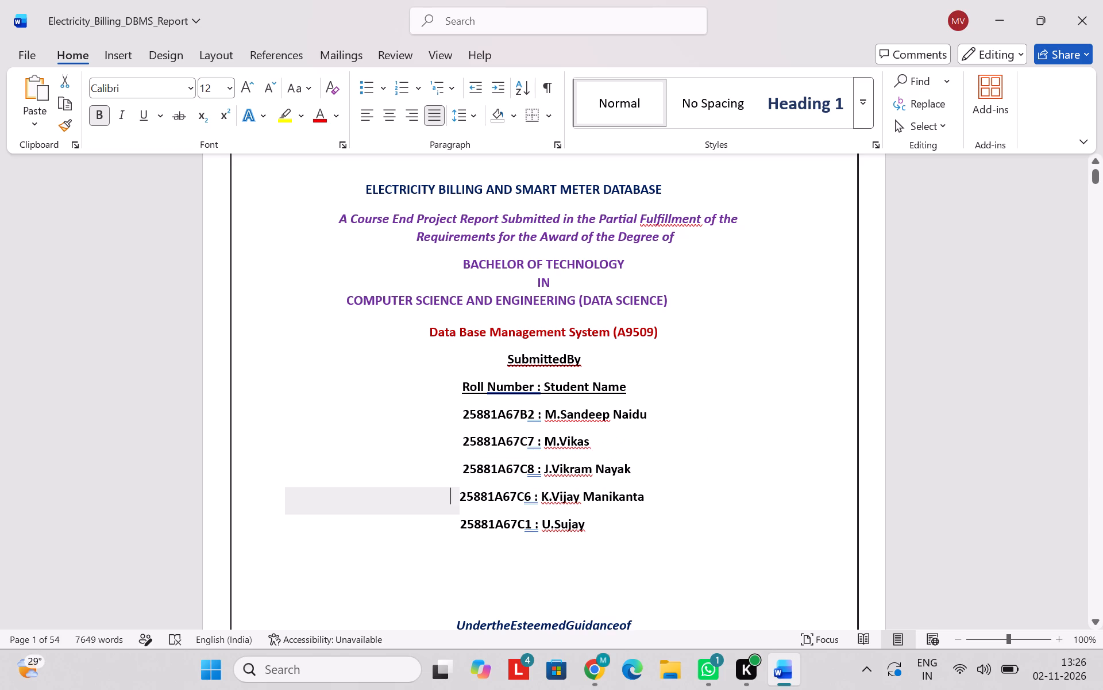
{"action": "key", "text": "Right"}
{"action": "key", "text": "Right"}
{"action": "key", "text": "Right"}
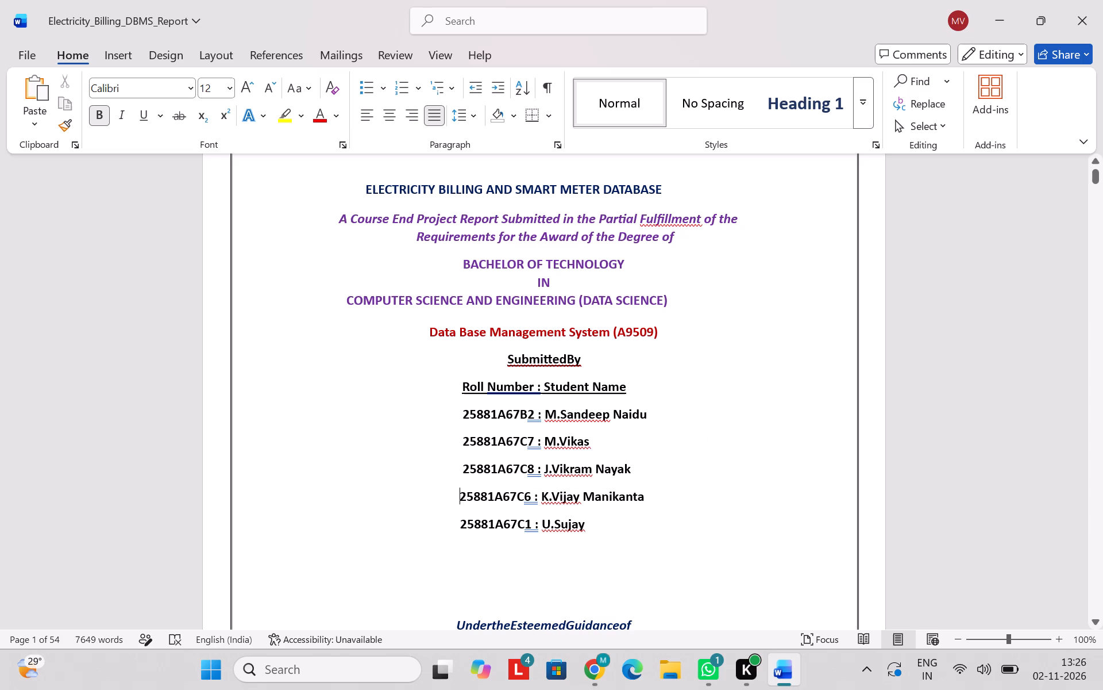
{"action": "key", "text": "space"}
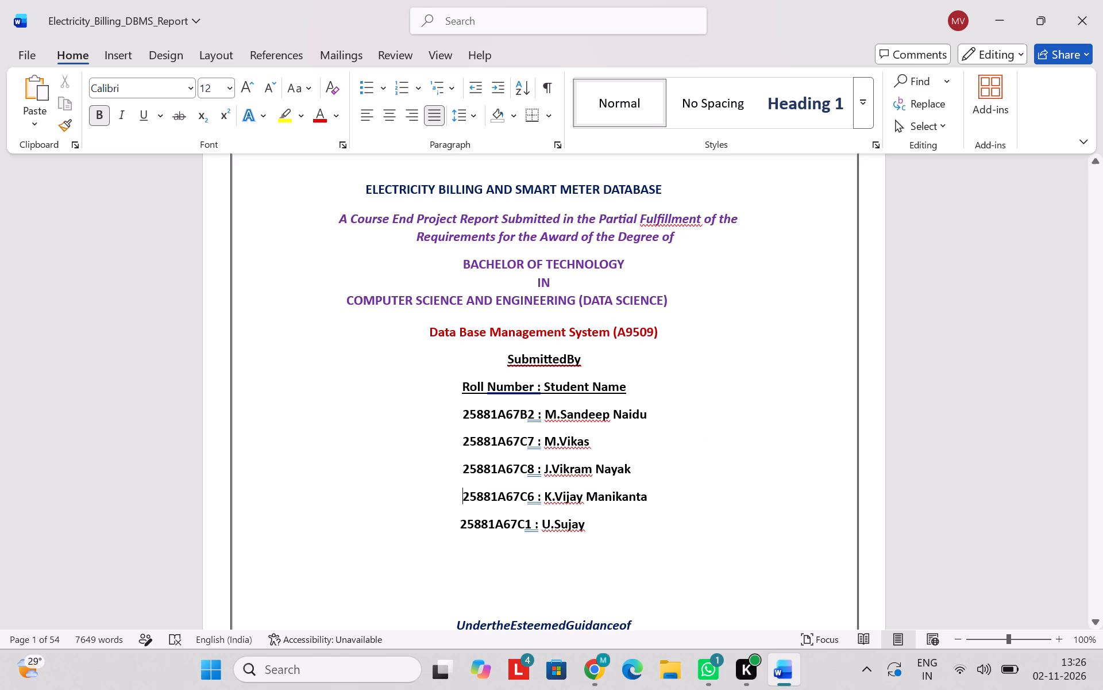
Indent the fifth student's line by a net one space so its roll number starts level with the entries above.
{"action": "double_click", "coordinate": [454, 527]}
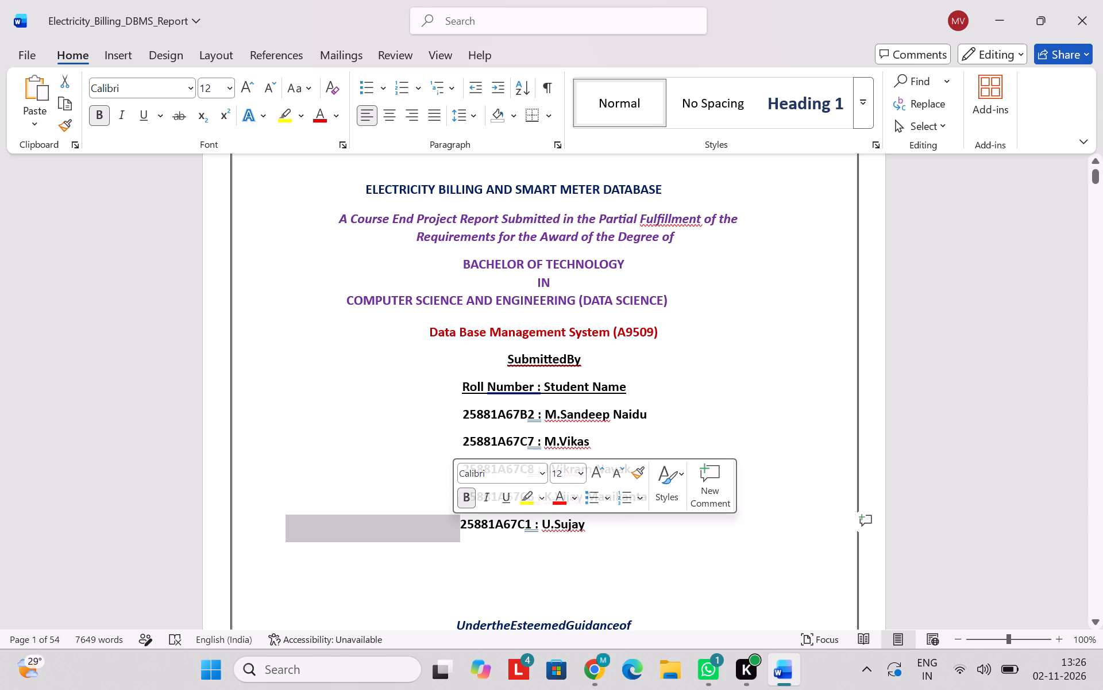
{"action": "left_click", "coordinate": [449, 524]}
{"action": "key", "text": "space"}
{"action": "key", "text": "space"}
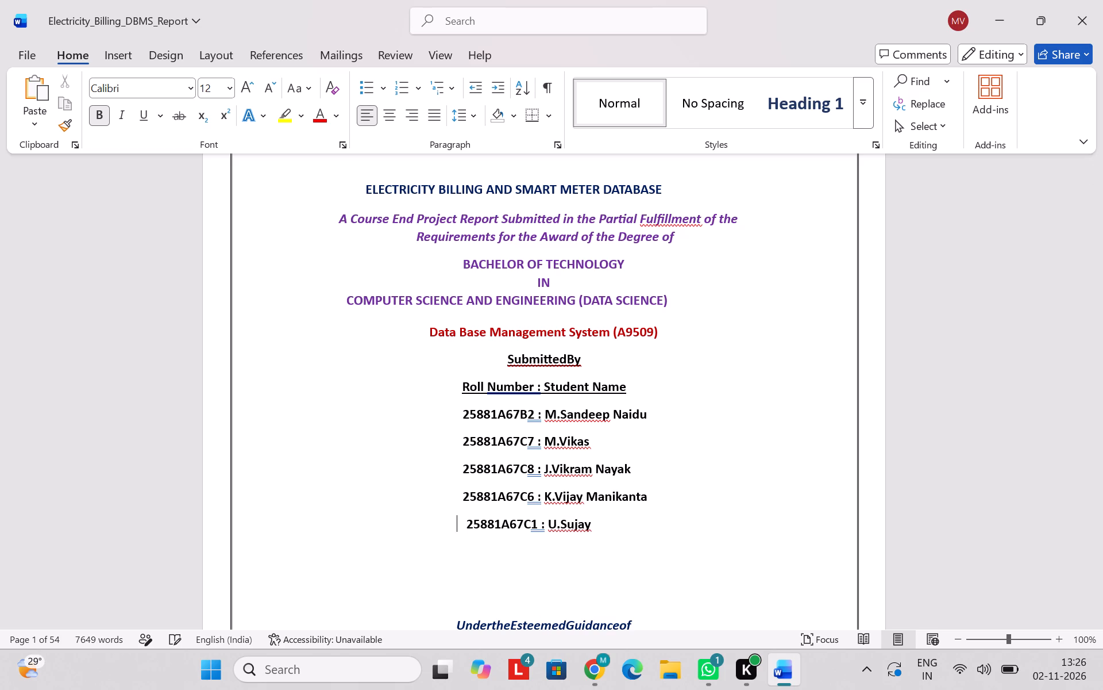
{"action": "key", "text": "BackSpace"}
{"action": "key", "text": "BackSpace"}
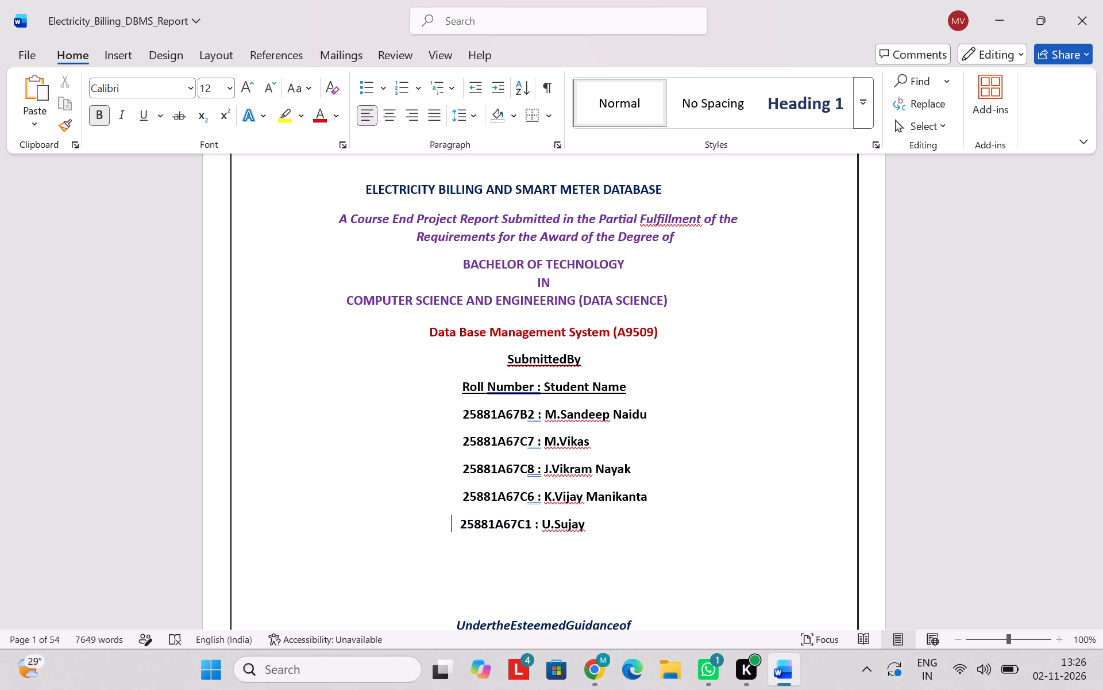
{"action": "key", "text": "Right"}
{"action": "key", "text": "Right"}
{"action": "key", "text": "Right"}
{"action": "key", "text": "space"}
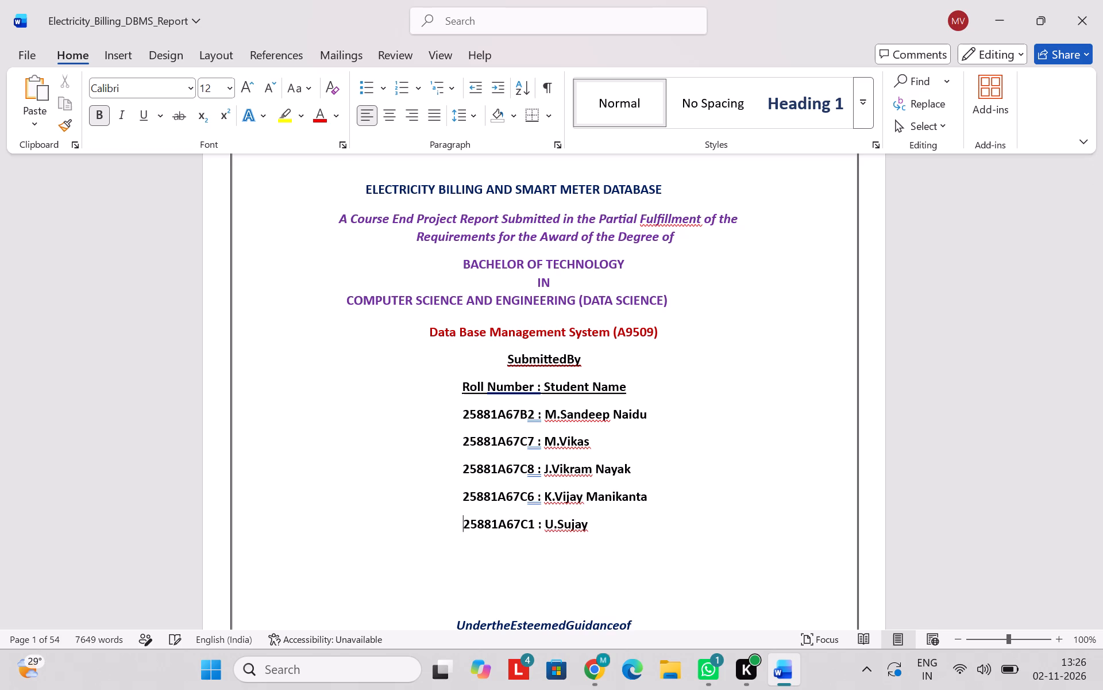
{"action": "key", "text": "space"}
{"action": "key", "text": "BackSpace"}
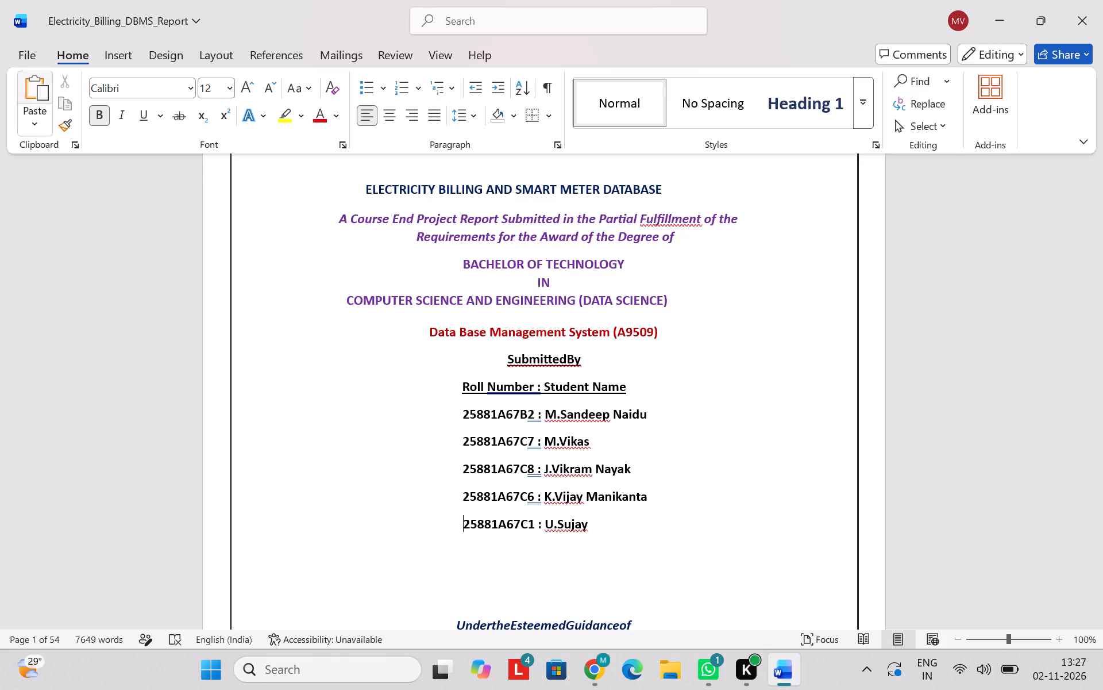
Save a copy of the report in the Downloads folder as a Word document named Electricity_Billing_DBMS_Report 1.
{"action": "left_click", "coordinate": [32, 55]}
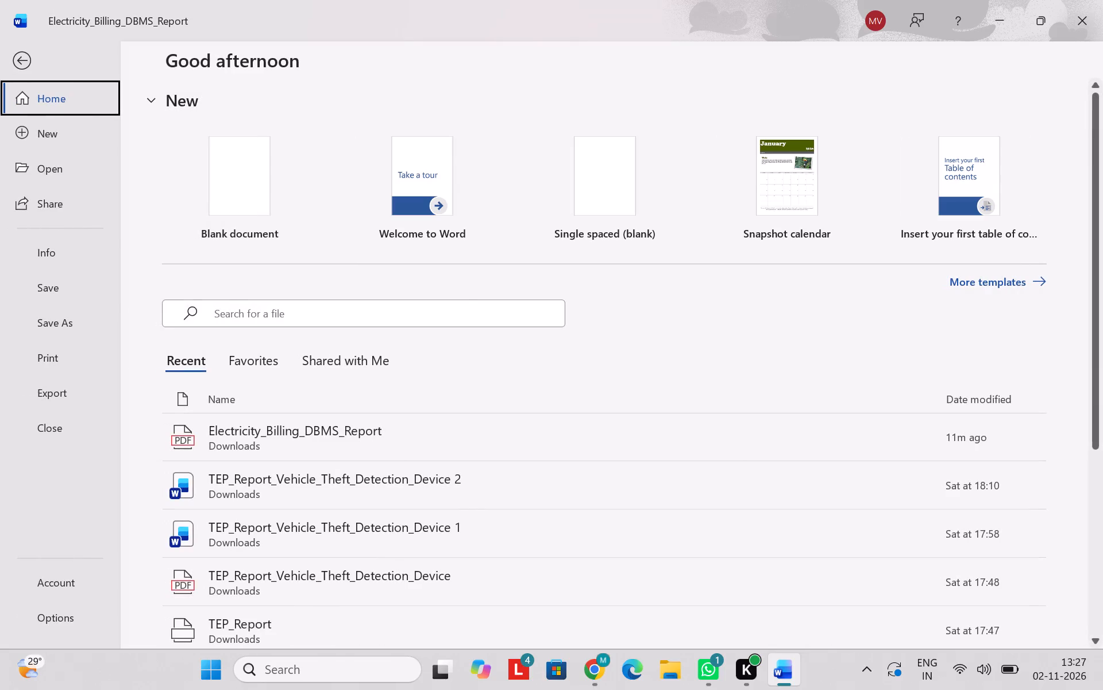
{"action": "left_click", "coordinate": [49, 321]}
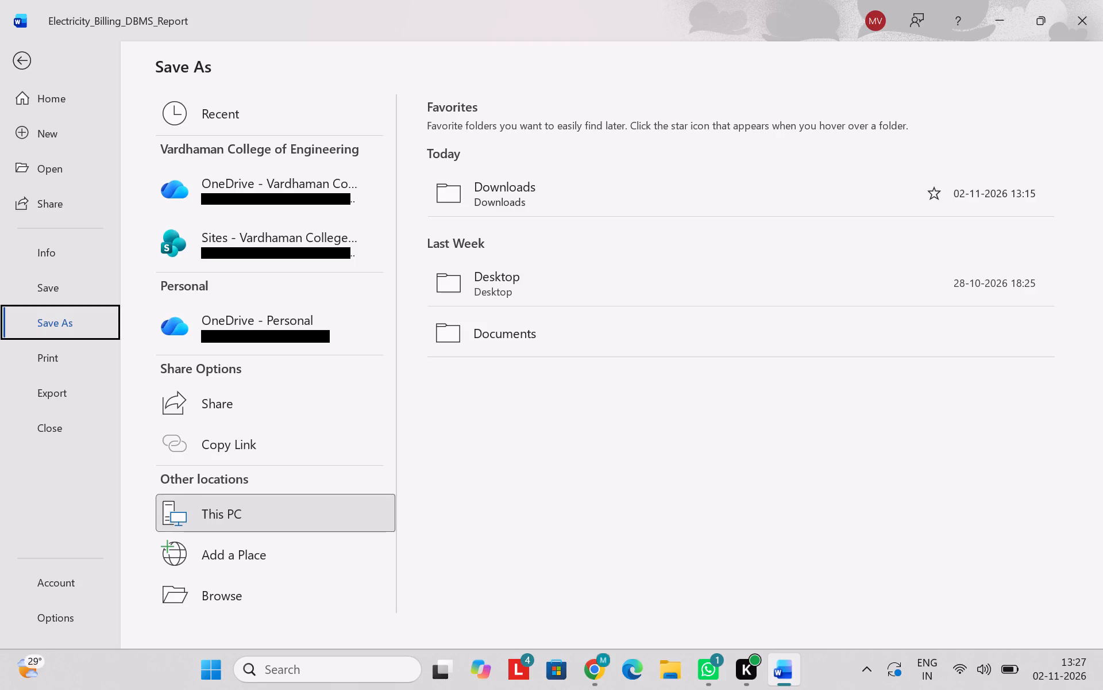
{"action": "left_click", "coordinate": [580, 178]}
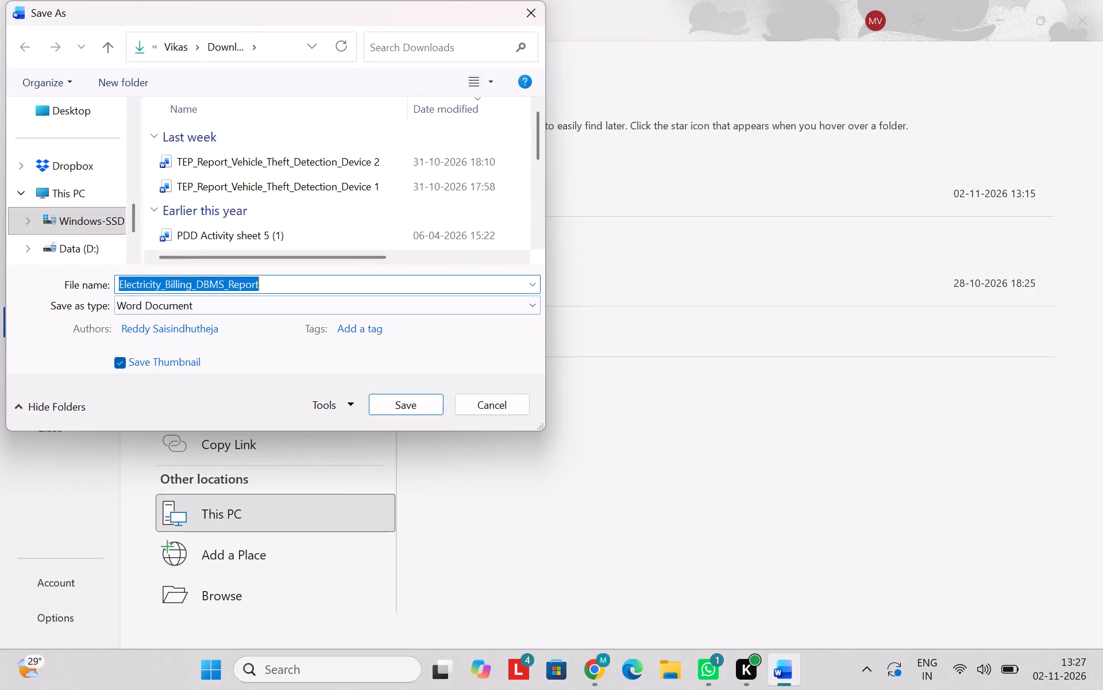
{"action": "left_click", "coordinate": [357, 283]}
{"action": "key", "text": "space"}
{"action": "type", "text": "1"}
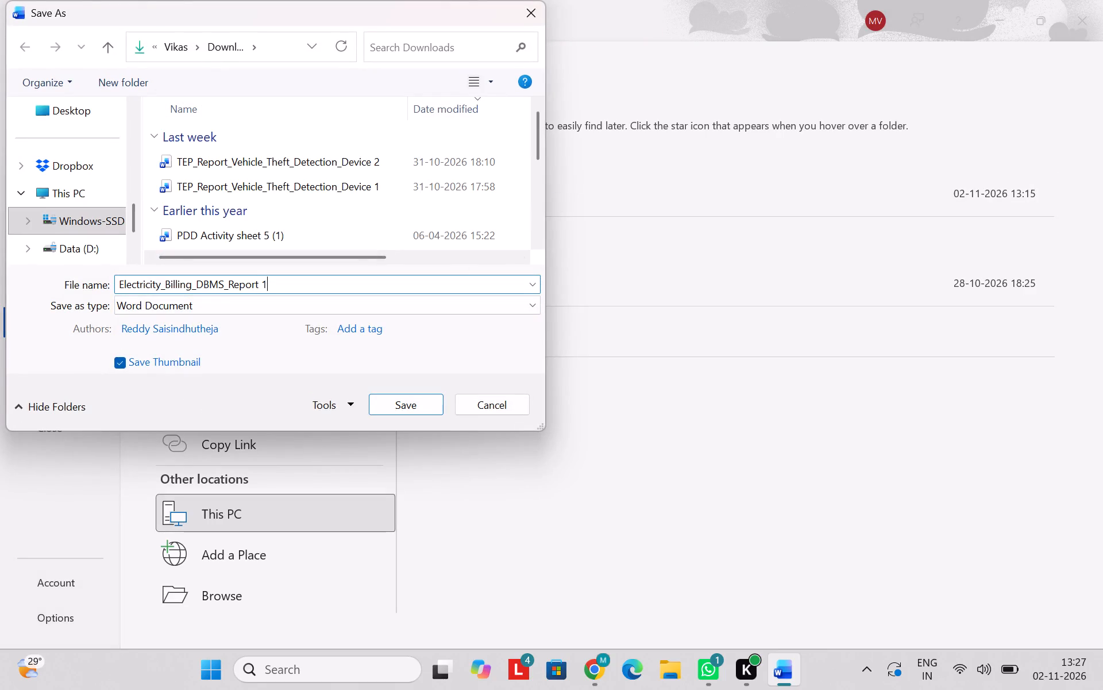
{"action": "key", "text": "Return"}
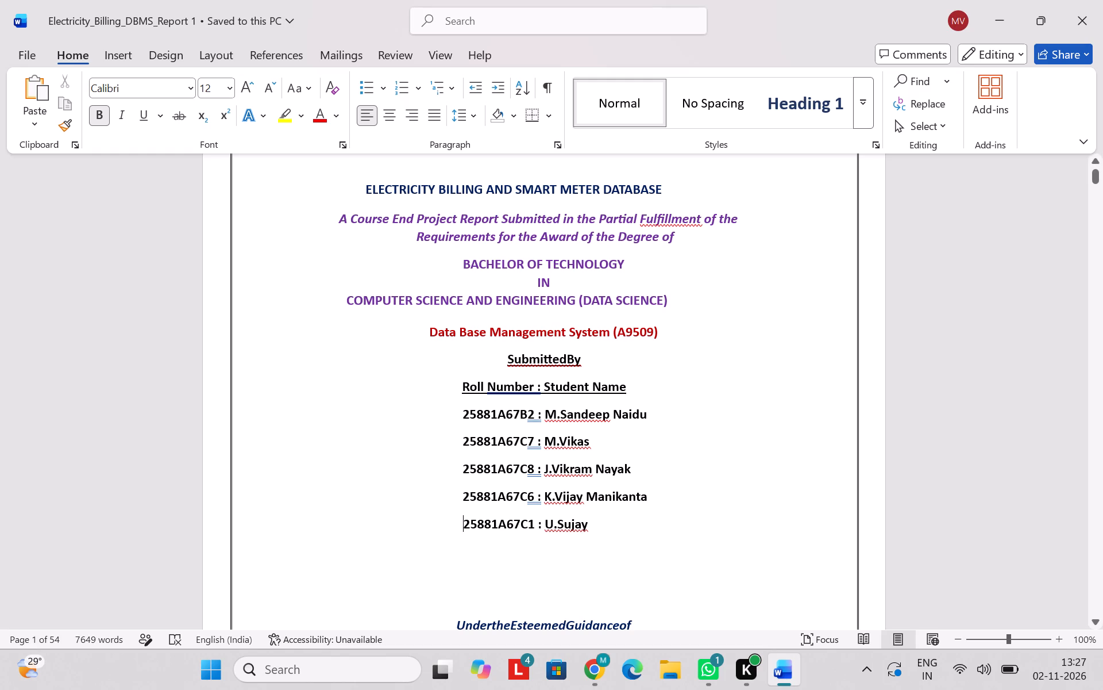
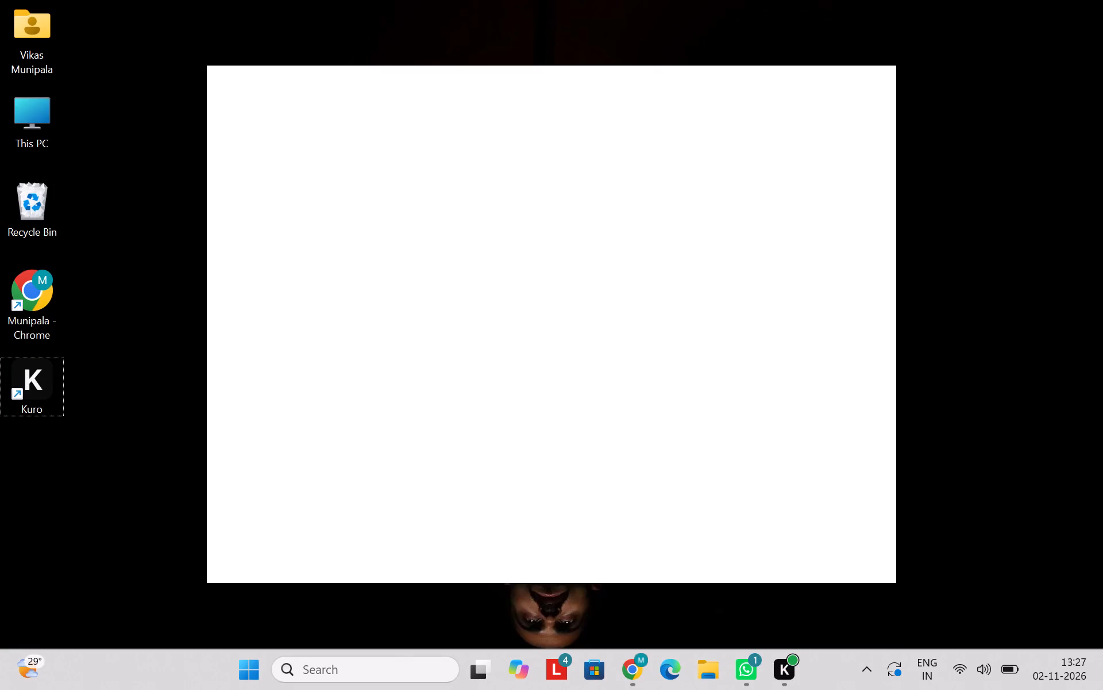
Bring up the Windows Start view with the pinned apps and recent files.
{"action": "left_click", "coordinate": [260, 672]}
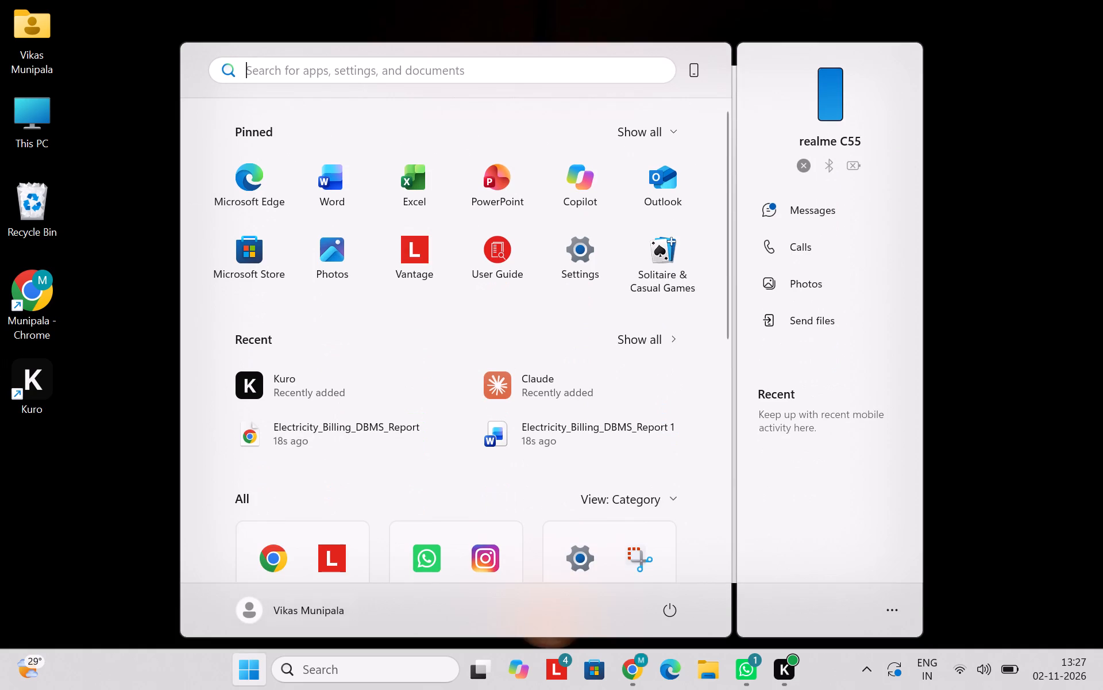
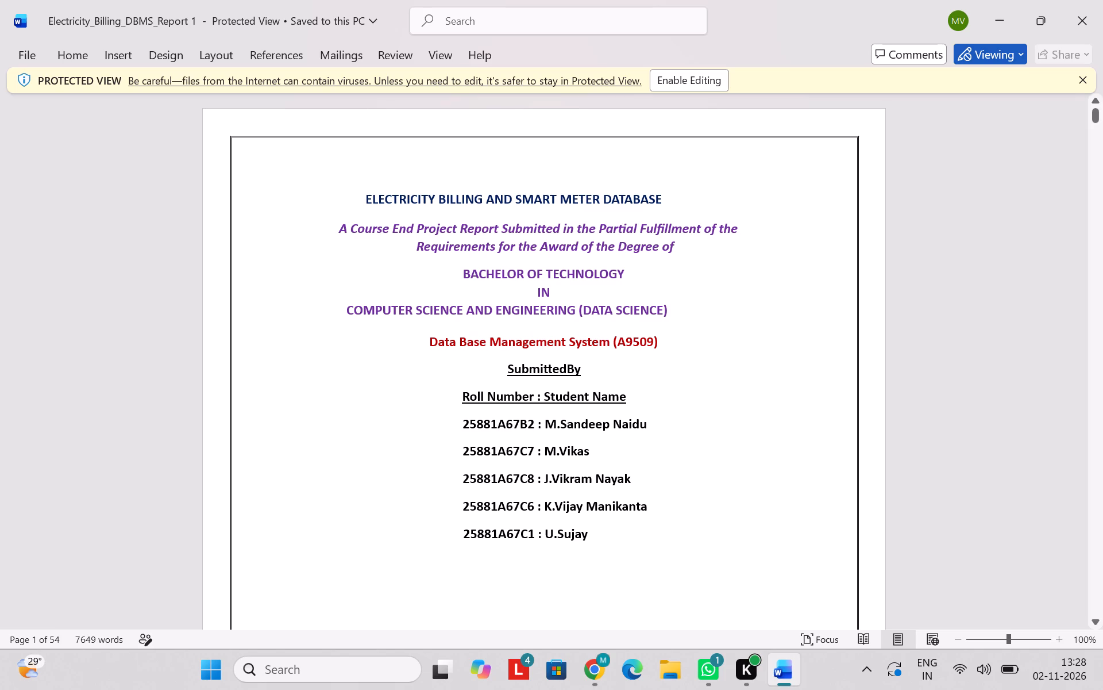
Review the title page, acknowledgement and table of contents of Electricity_Billing_DBMS_Report 1, and close the document.
{"action": "left_click_drag", "start_coordinate": [1094, 118], "coordinate": [1100, 144]}
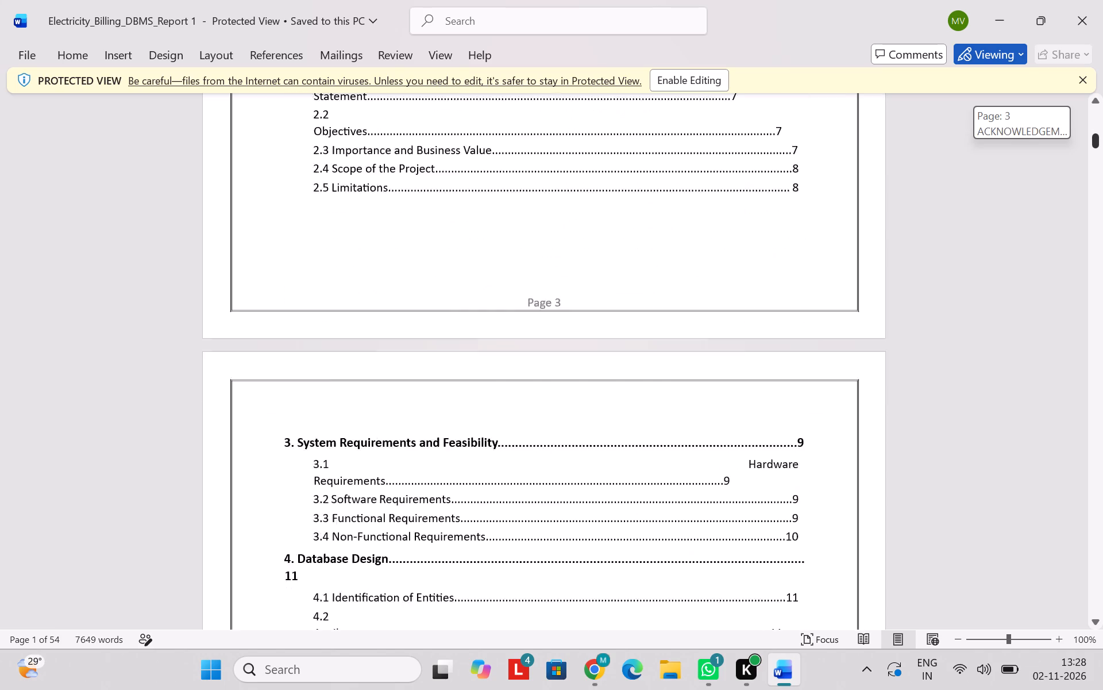
{"action": "left_click_drag", "start_coordinate": [1100, 144], "coordinate": [1099, 112]}
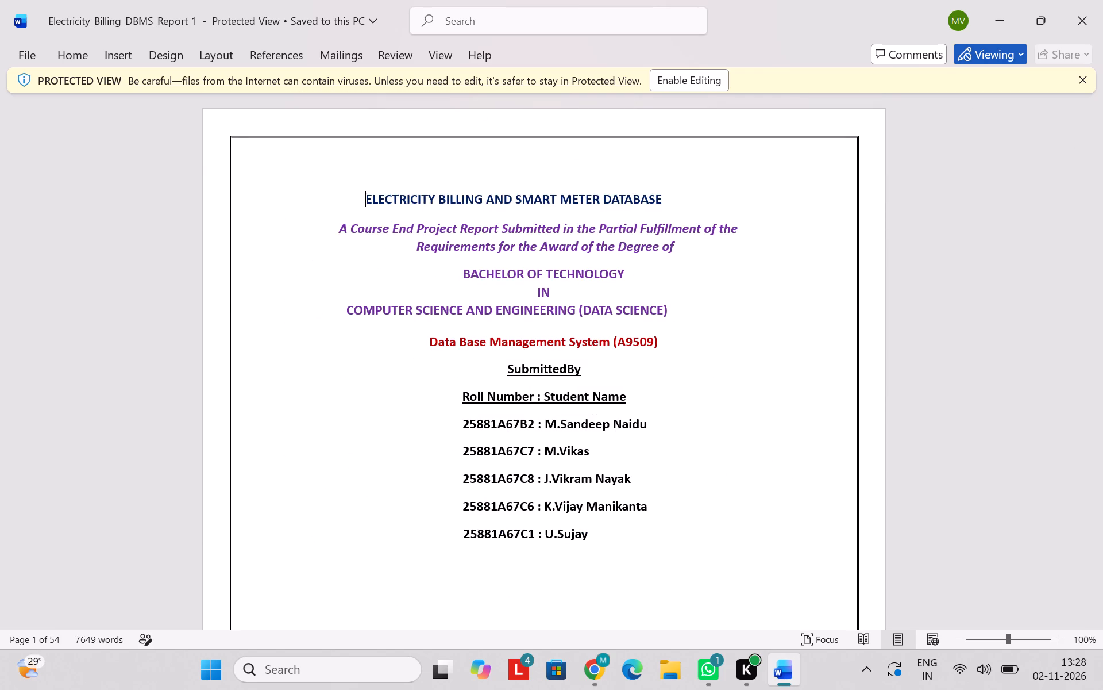
{"action": "left_click_drag", "start_coordinate": [1098, 113], "coordinate": [1100, 119]}
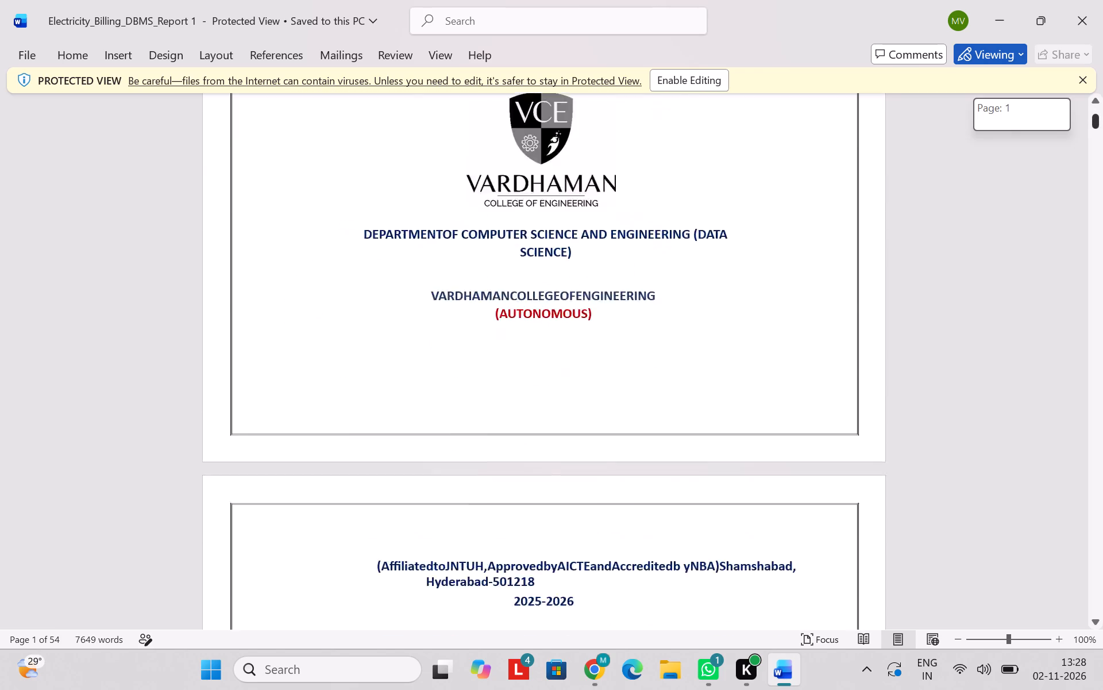
{"action": "left_click_drag", "start_coordinate": [1100, 119], "coordinate": [1102, 132]}
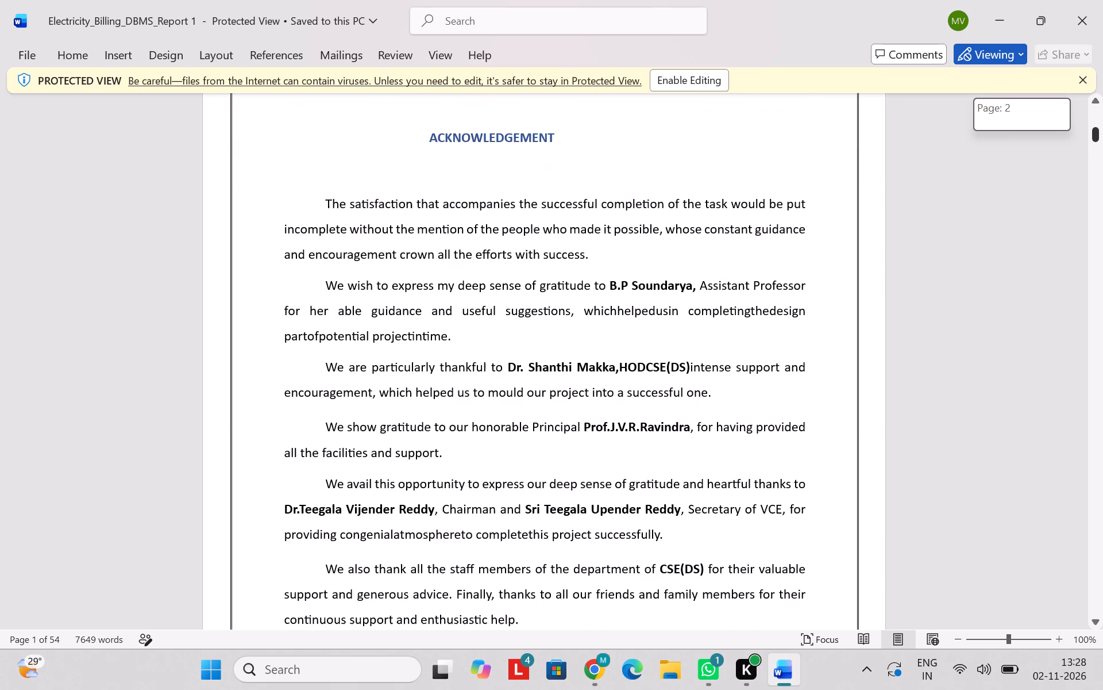
{"action": "left_click_drag", "start_coordinate": [1102, 132], "coordinate": [1102, 136]}
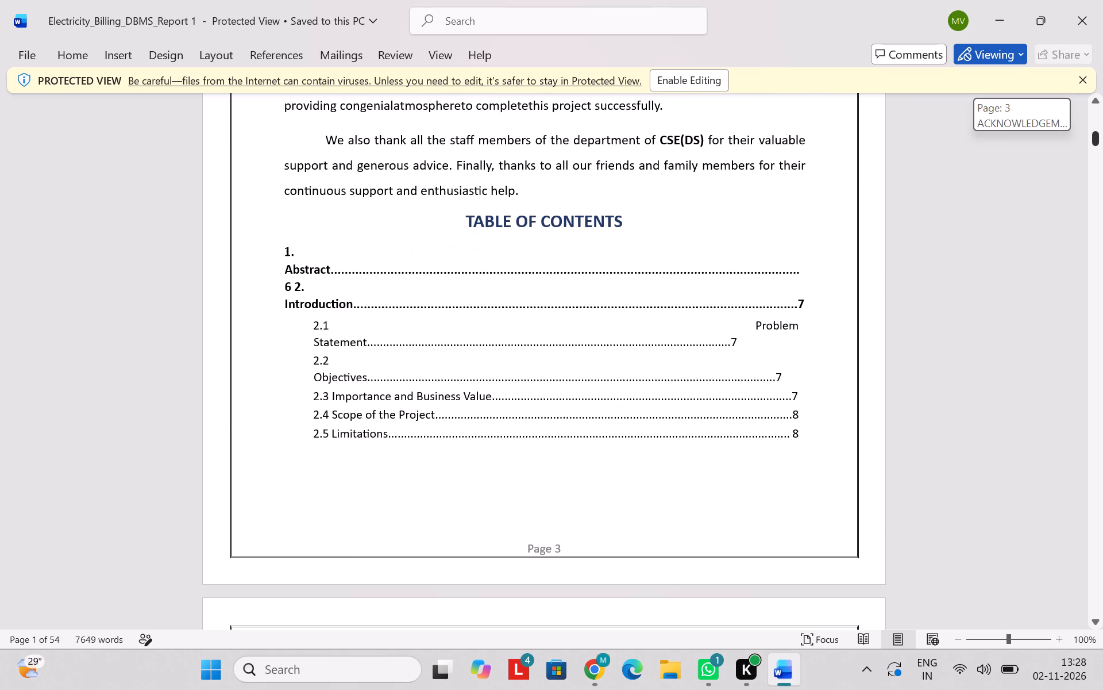
{"action": "left_click_drag", "start_coordinate": [1102, 136], "coordinate": [1102, 140]}
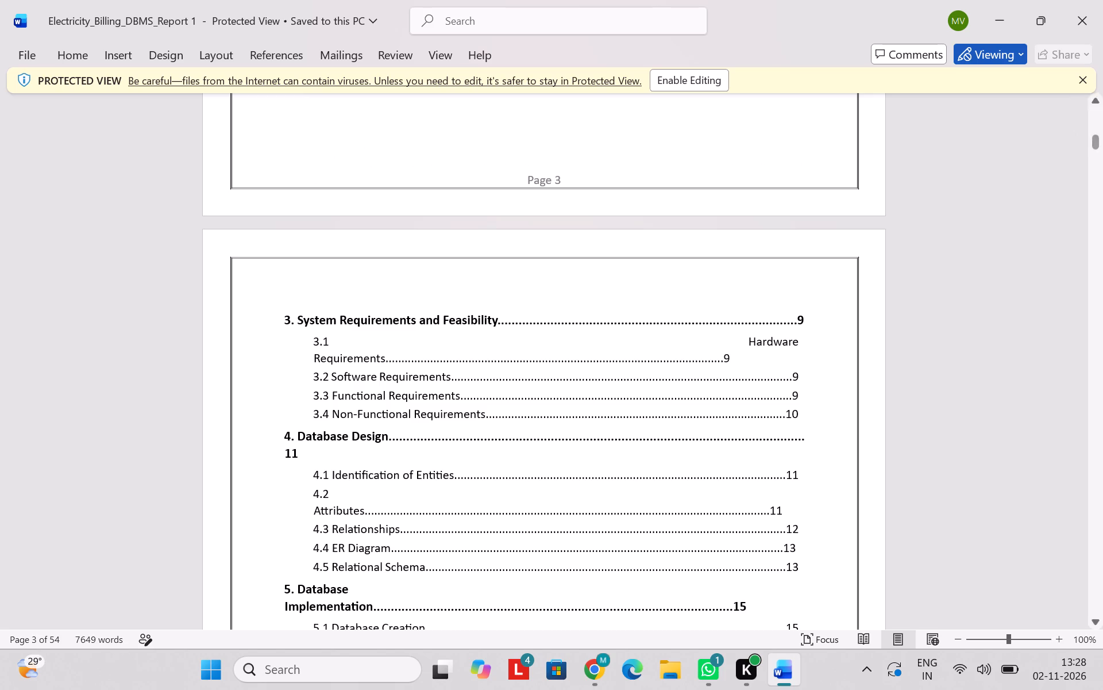
{"action": "left_click", "coordinate": [1102, 0]}
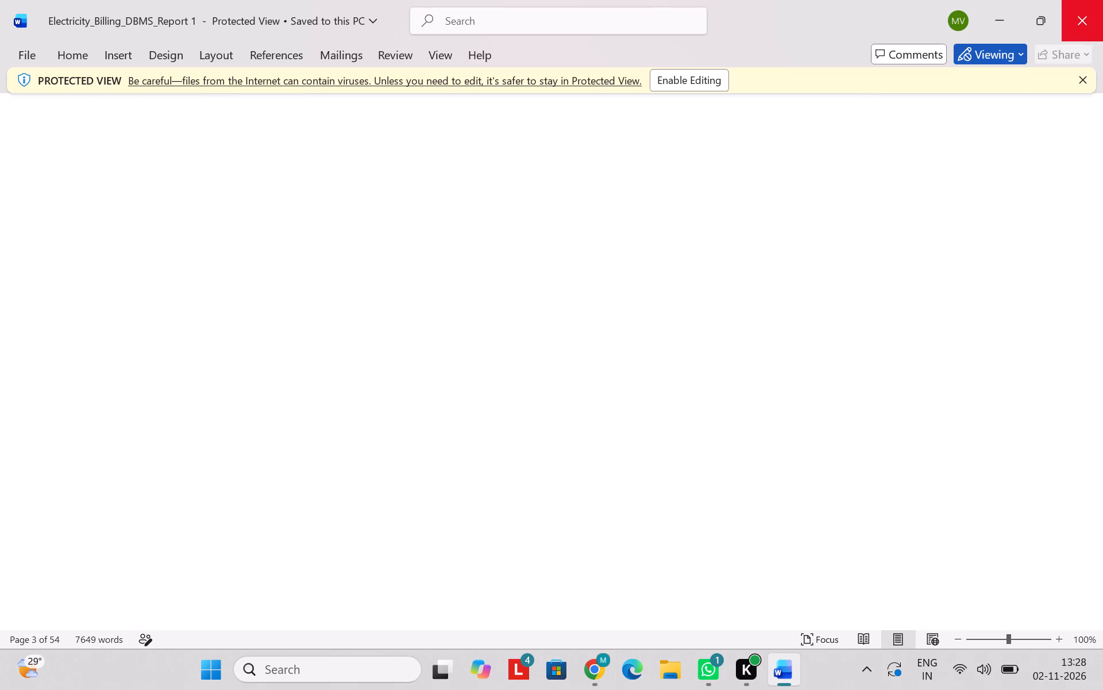
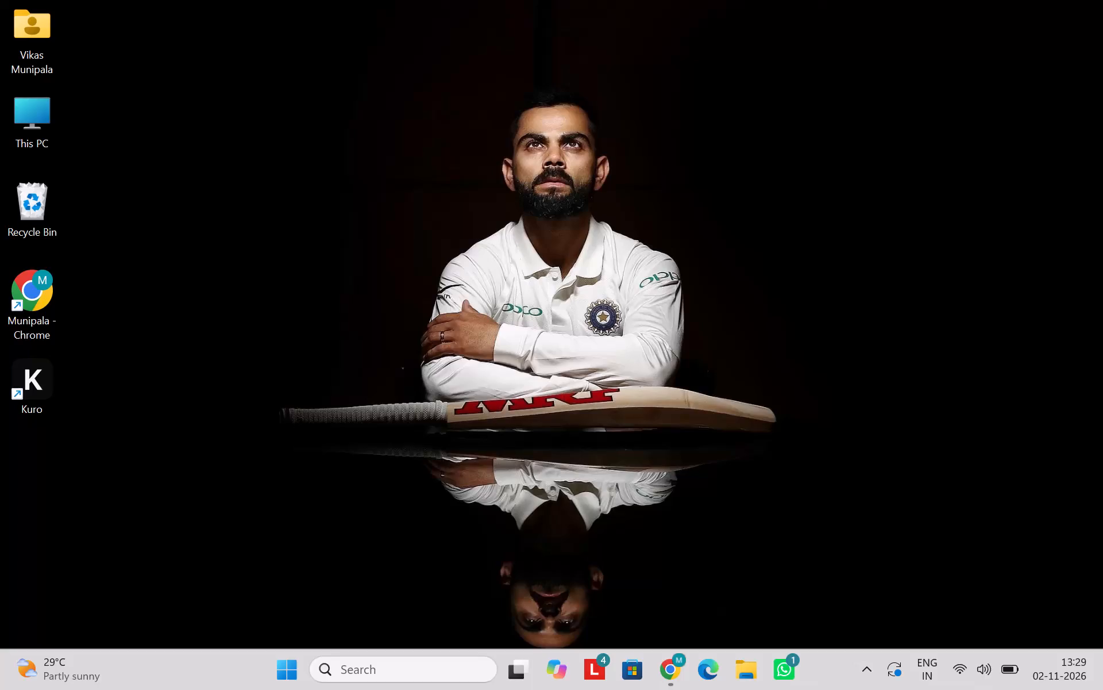
Bring up the Shut Down Windows dialog from the desktop.
{"action": "key", "text": "alt+F4"}
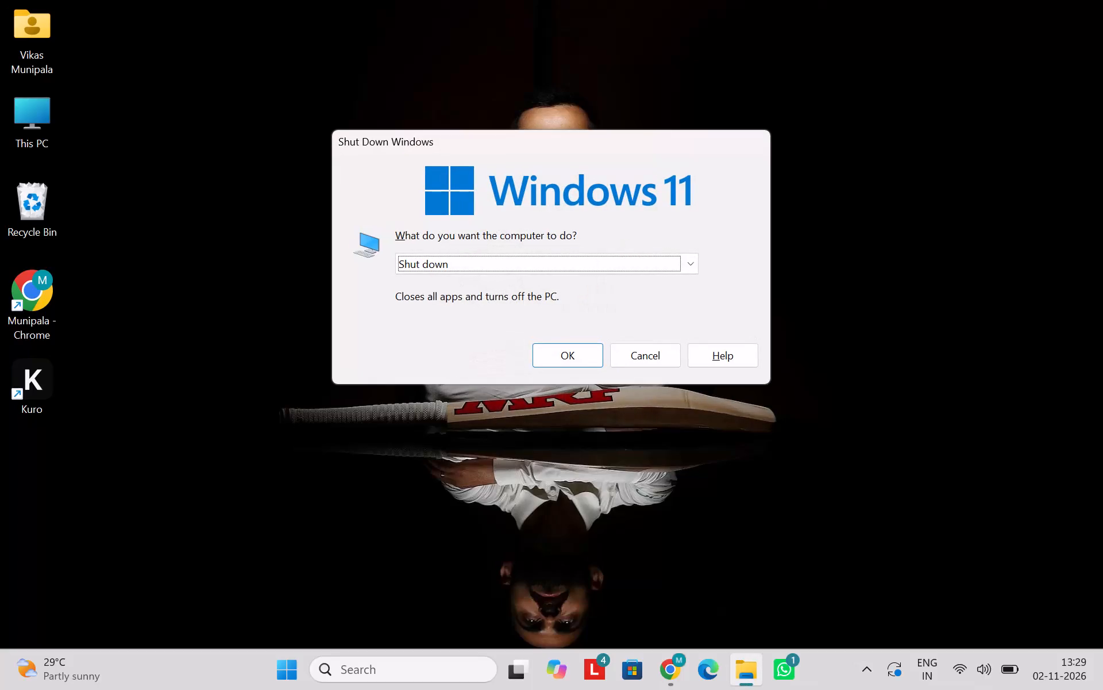